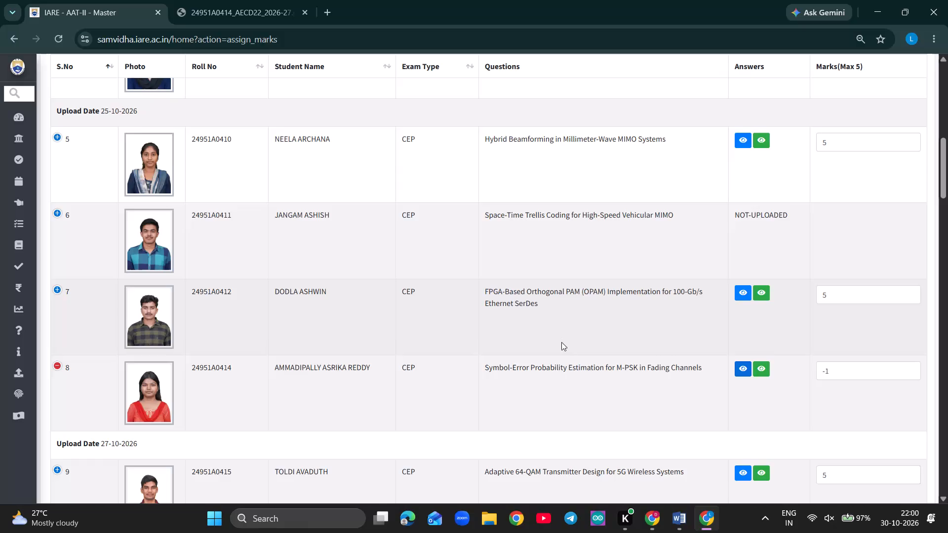
Review the M-PSK in Fading Channels project report from the title page through the certificate, approval sheet and acknowledgement.
key("ctrl+Tab")
scroll(699, 347, "down", 3)
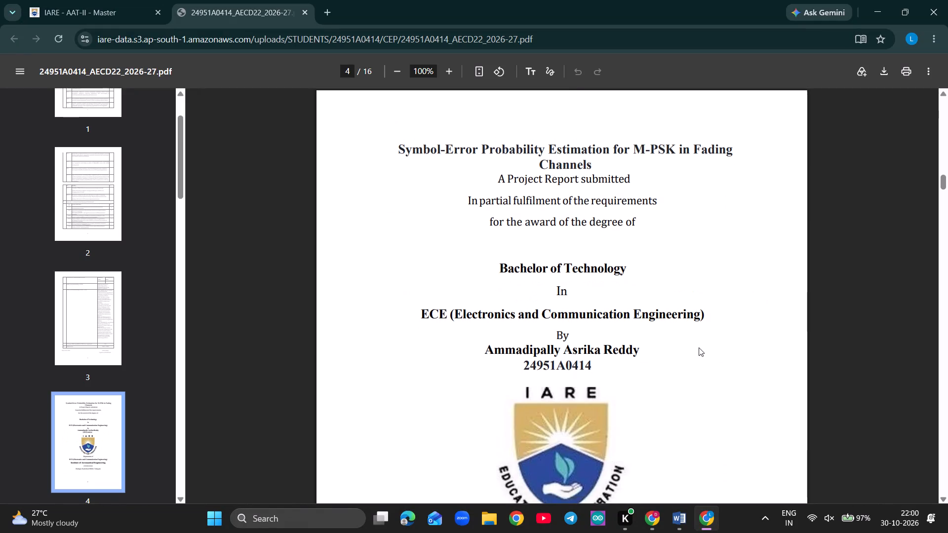
scroll(699, 347, "down", 20)
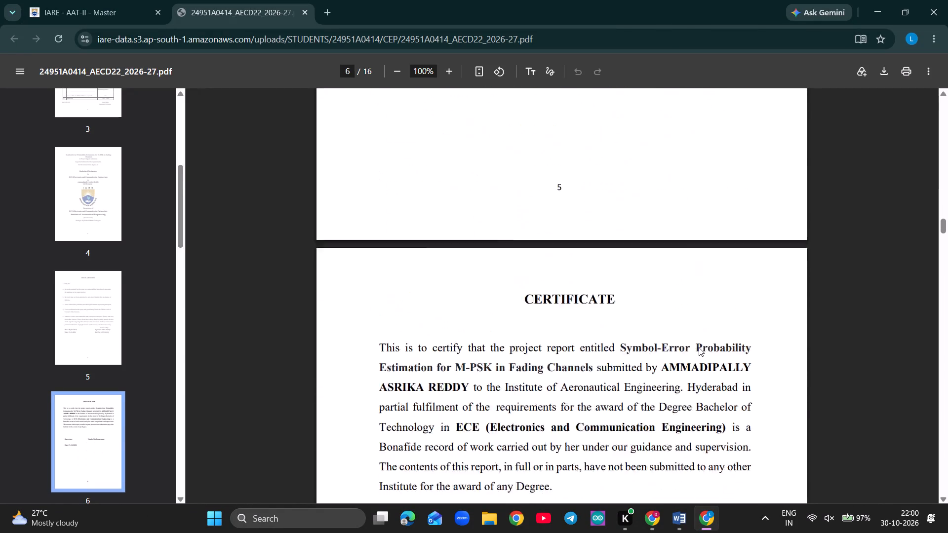
left_click_drag(465, 275, 613, 288)
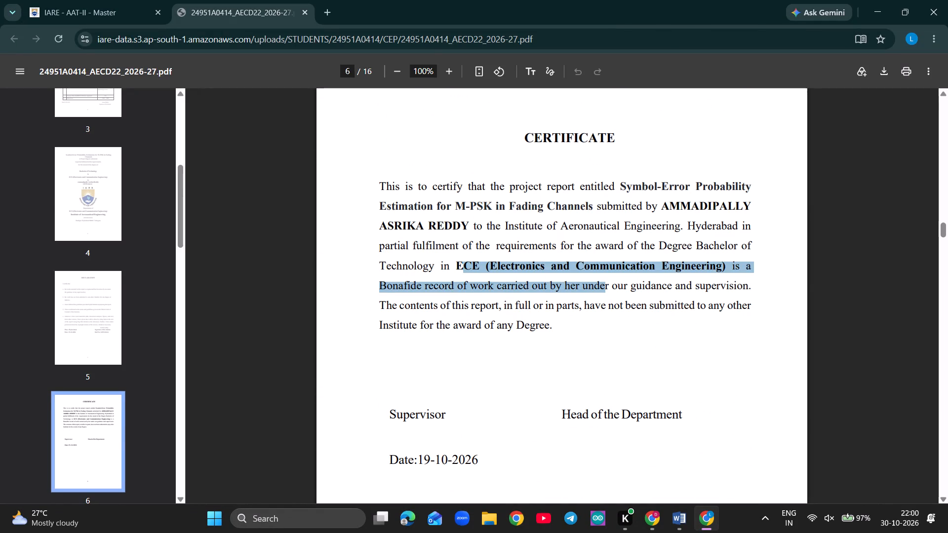
left_click(613, 288)
scroll(534, 246, "down", 10)
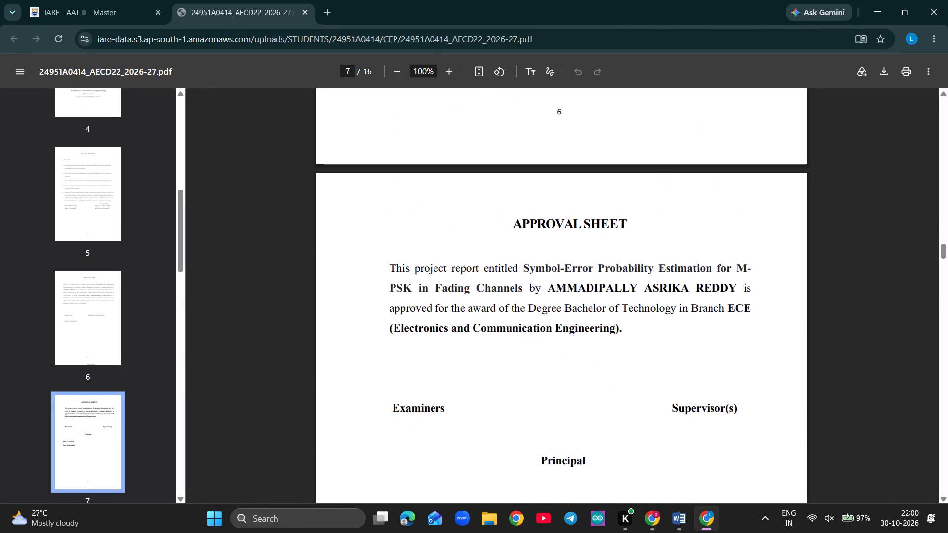
scroll(535, 247, "down", 11)
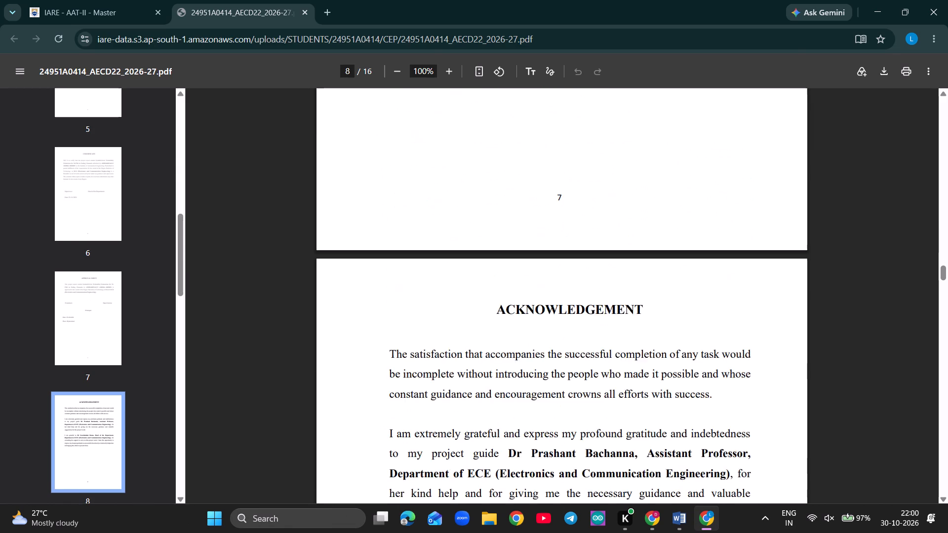
scroll(535, 247, "down", 3)
left_click_drag(499, 202, 686, 204)
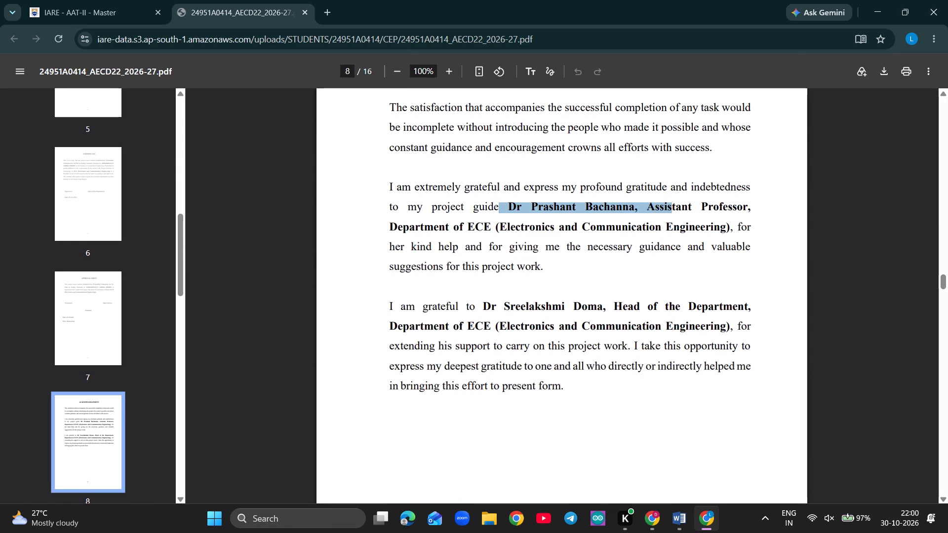
left_click_drag(686, 204, 756, 259)
left_click(741, 271)
Open the video presentation submitted by the student in row 8, and close both the report and the video.
key("ctrl+Tab")
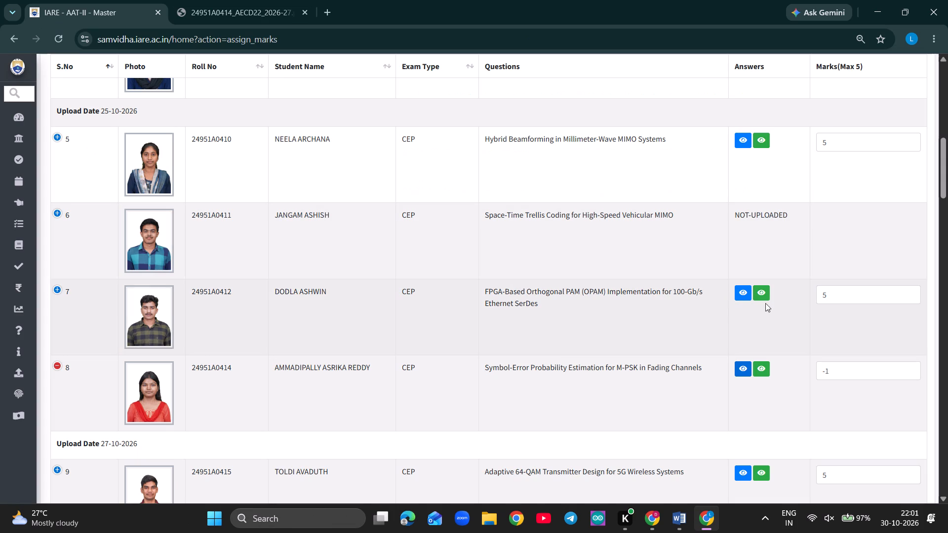
left_click(762, 367)
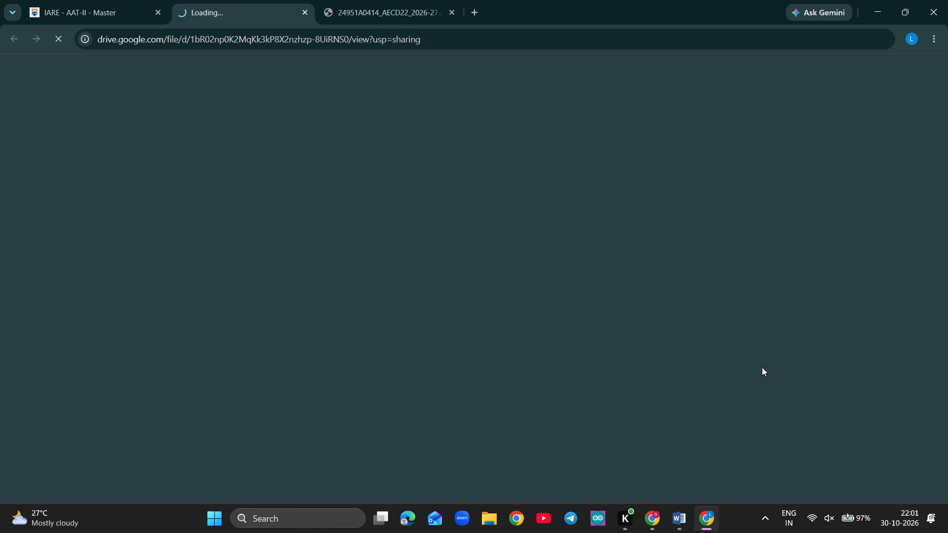
left_click(385, 3)
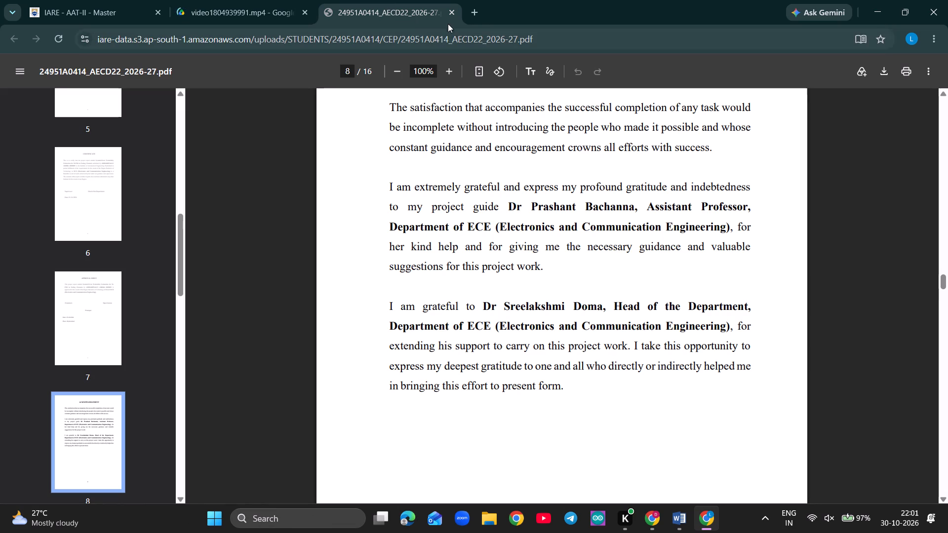
left_click(449, 16)
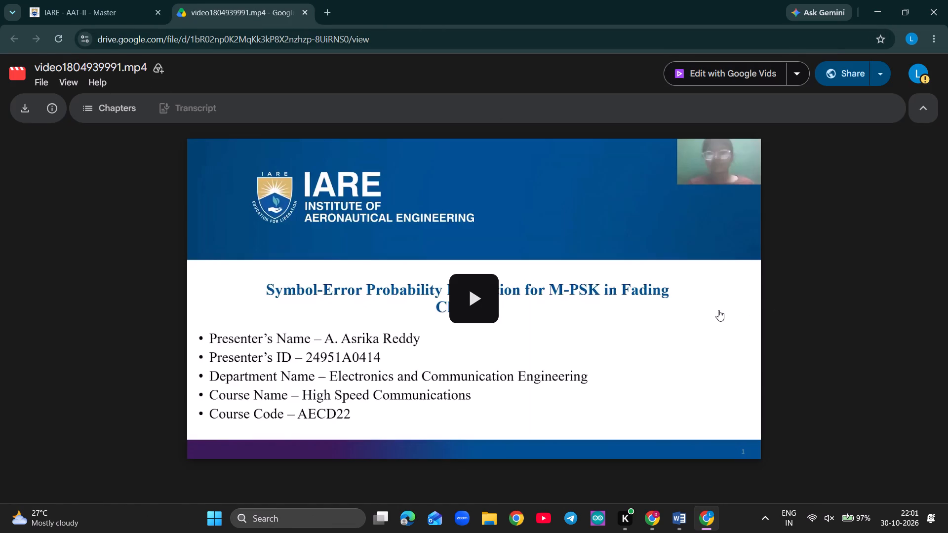
key("ctrl+w")
Raise the marks entry for row 8, the M-PSK in Fading Channels project, to 31.
left_click(846, 368)
scroll(846, 368, "up", 1)
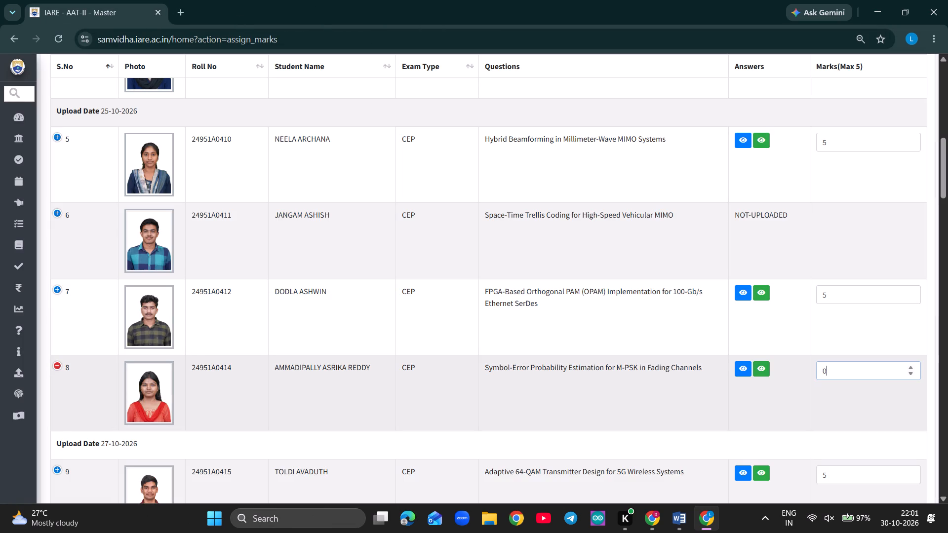
scroll(846, 368, "up", 20)
scroll(846, 368, "up", 11)
Switch to the Select Module Questions browser window.
key("alt+Tab")
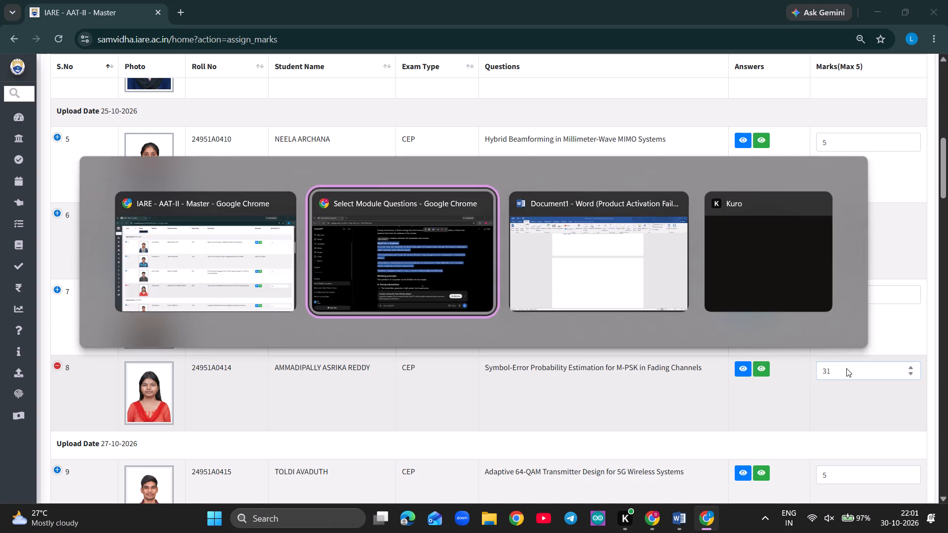
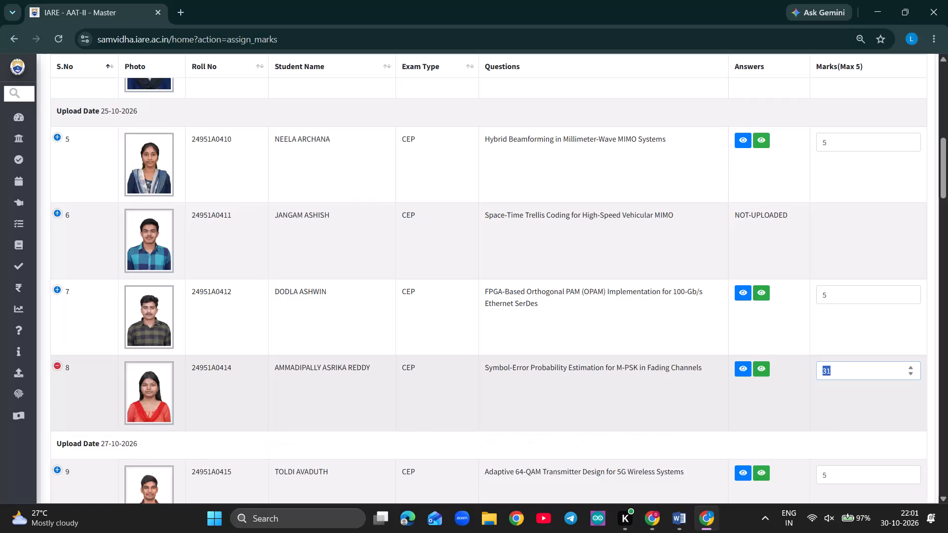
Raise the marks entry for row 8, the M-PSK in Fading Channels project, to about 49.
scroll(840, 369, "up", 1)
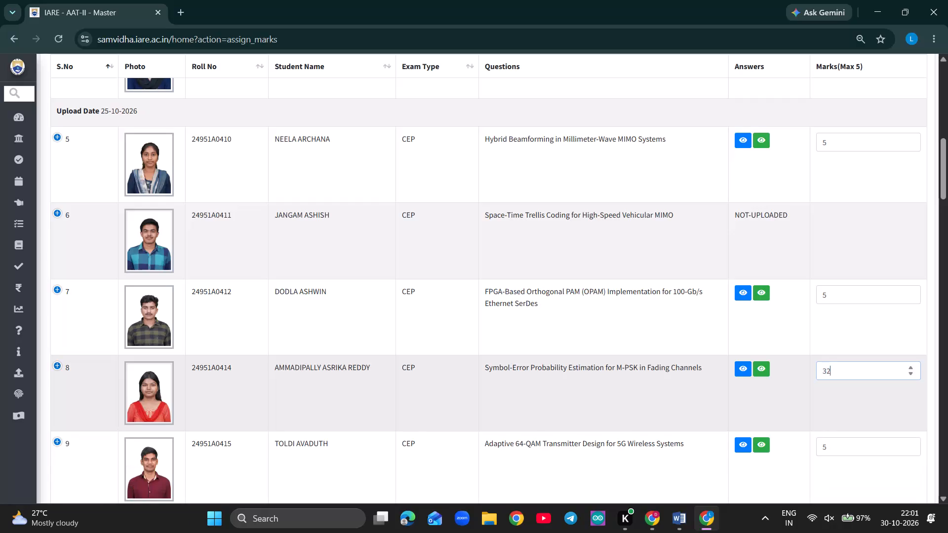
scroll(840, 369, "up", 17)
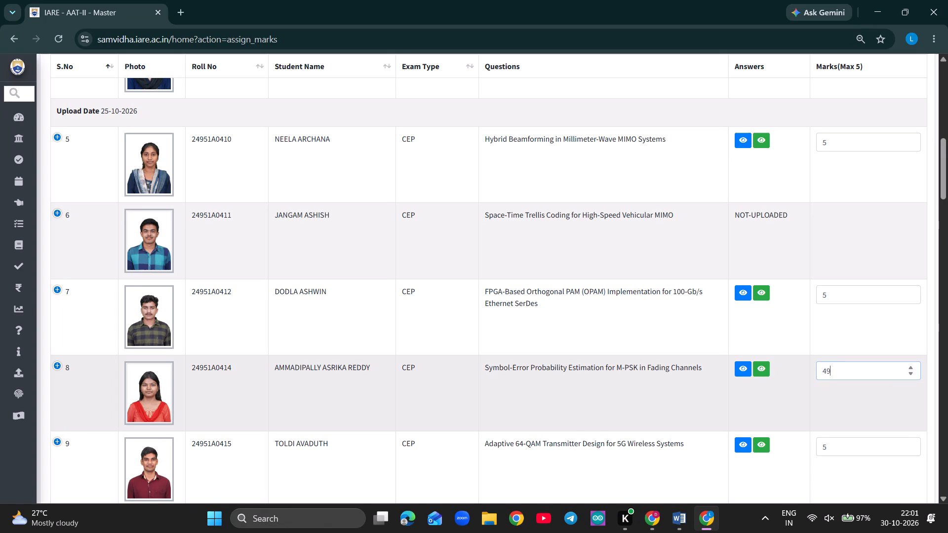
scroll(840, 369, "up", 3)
Lower the marks entry for row 8, the M-PSK in Fading Channels project, to 5.
scroll(840, 369, "down", 6)
key("Down")
key("Down")
key("Down")
key("Down")
key("Down")
key("Down")
key("Down")
key("Down")
key("Down")
key("Down")
key("Down")
key("Down")
key("Down")
key("Down")
key("Down")
key("Down")
key("Down")
key("Down")
key("Down")
key("Down")
key("Down")
key("Down")
scroll(840, 369, "down", 15)
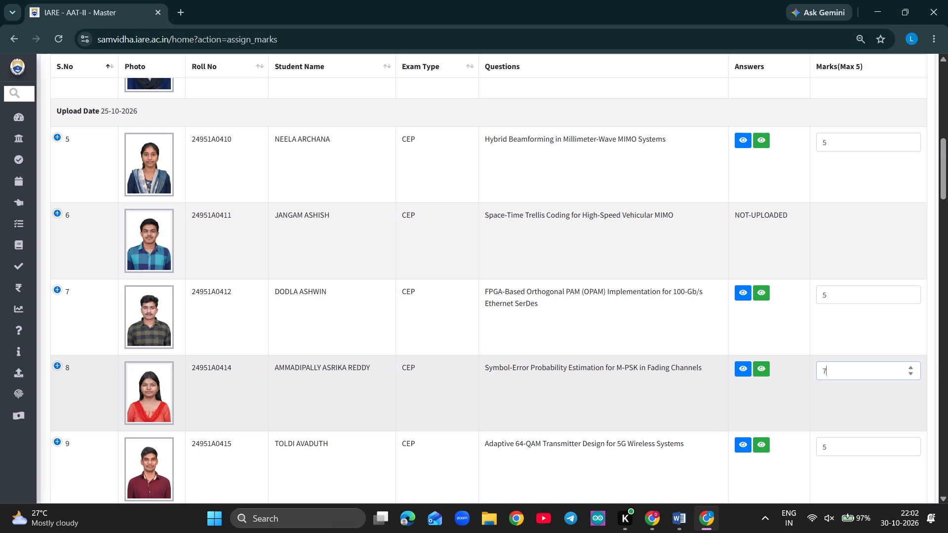
scroll(840, 369, "down", 2)
left_click(833, 408)
Open the project report submitted in row 11, Machine Learning-Based Optical Impairment Prediction, and close it after viewing its first page.
scroll(833, 408, "down", 5)
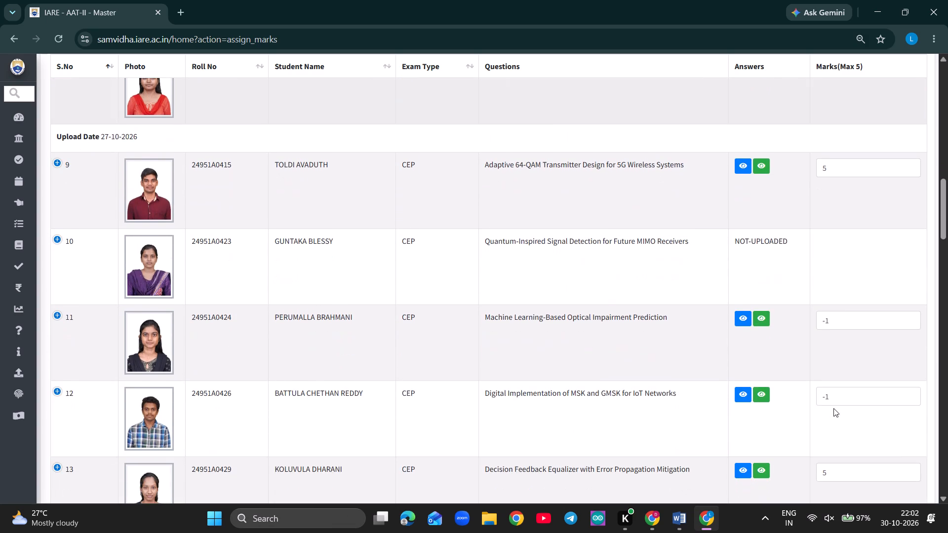
left_click(741, 318)
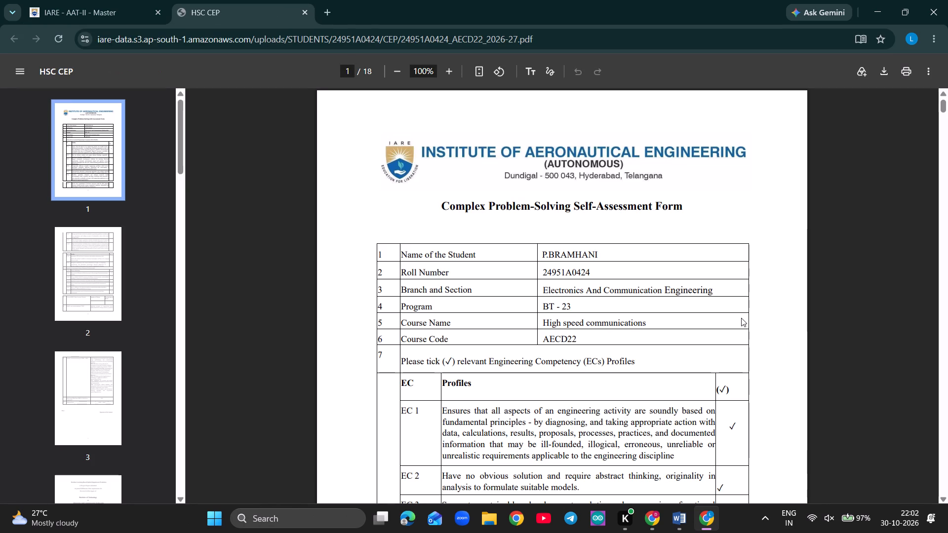
key("ctrl+w")
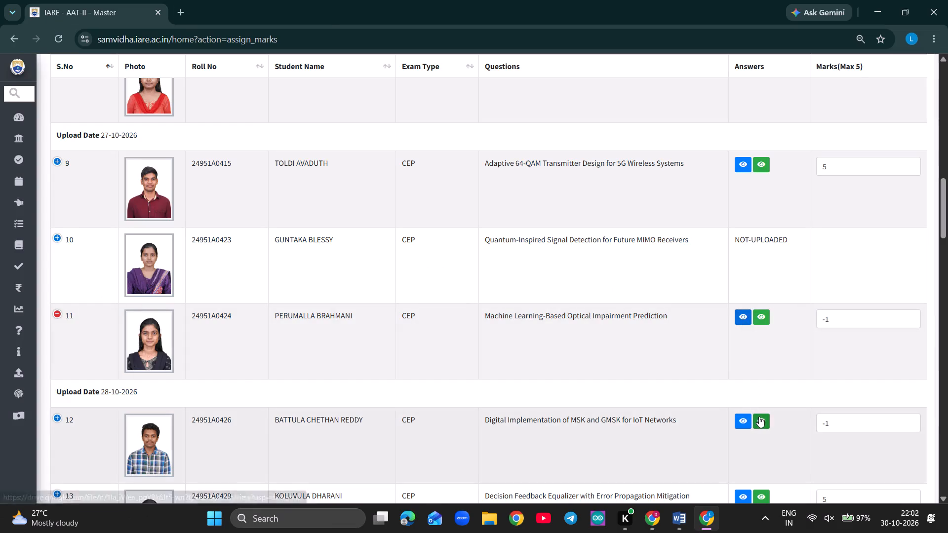
Open and close the video links submitted in row 12, the MSK and GMSK project, and row 11, the Optical Impairment Prediction project.
left_click(759, 417)
key("ctrl+w")
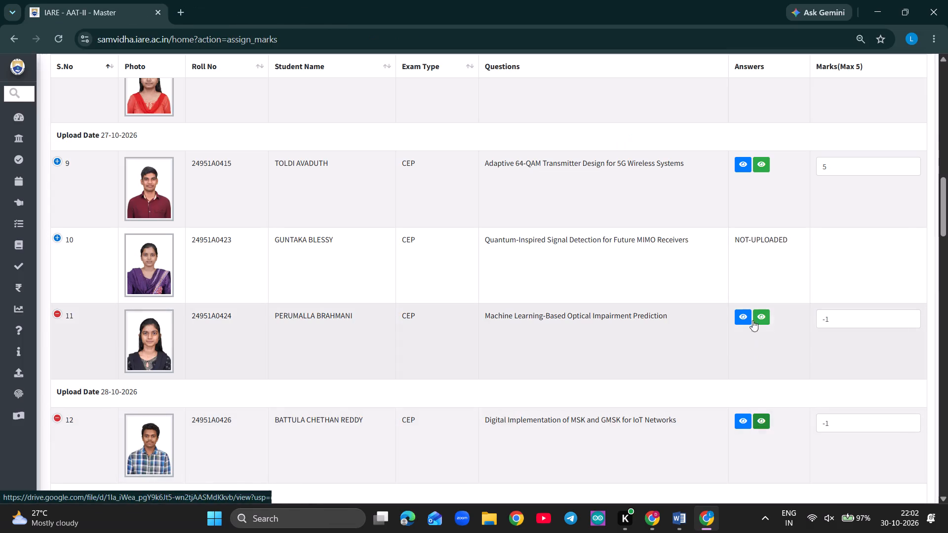
left_click(763, 311)
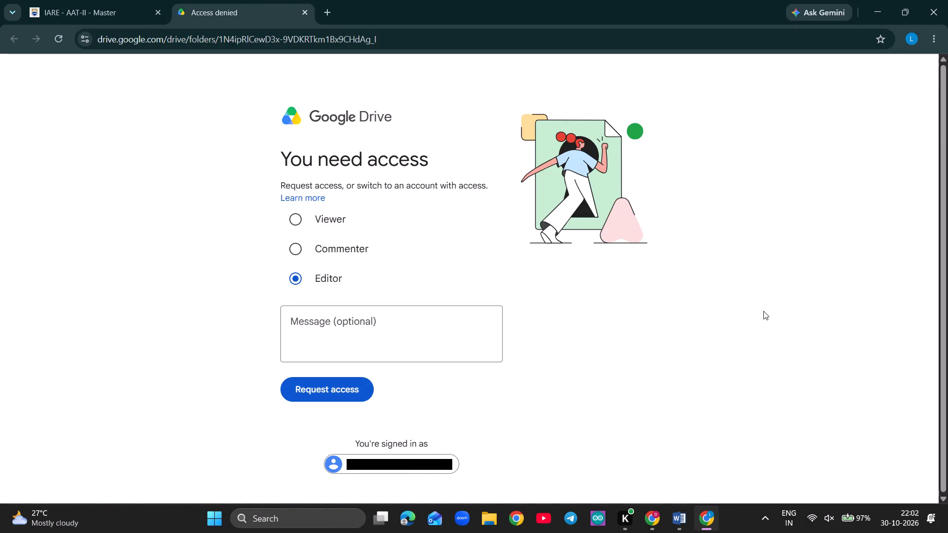
key("ctrl+w")
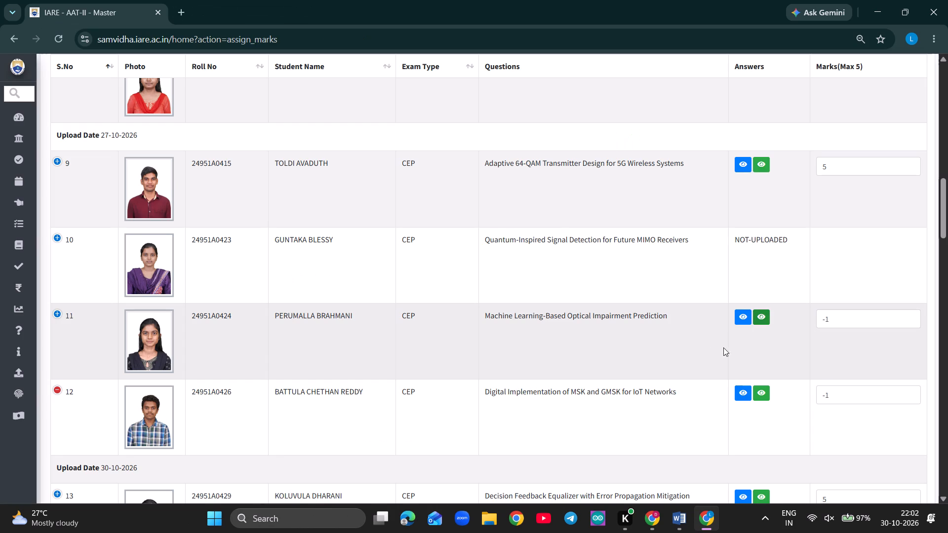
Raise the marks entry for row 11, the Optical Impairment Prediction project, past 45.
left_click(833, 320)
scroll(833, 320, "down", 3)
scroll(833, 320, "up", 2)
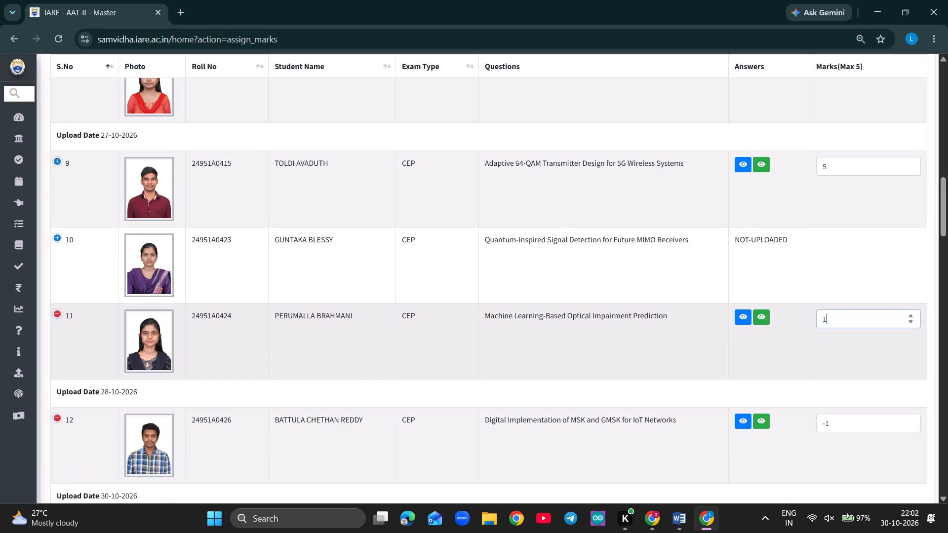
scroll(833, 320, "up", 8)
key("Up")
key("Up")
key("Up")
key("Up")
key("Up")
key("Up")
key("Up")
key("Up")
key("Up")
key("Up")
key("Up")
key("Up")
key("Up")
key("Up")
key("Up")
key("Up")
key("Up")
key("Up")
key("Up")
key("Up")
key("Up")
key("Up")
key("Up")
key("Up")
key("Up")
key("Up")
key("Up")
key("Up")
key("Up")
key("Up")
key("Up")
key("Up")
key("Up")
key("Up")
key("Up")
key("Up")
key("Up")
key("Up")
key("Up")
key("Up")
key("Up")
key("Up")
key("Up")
Lower the marks entry for row 11, the Machine Learning-Based Optical Impairment Prediction project, to 5.
key("Down")
key("Down")
key("Down")
key("Down")
key("Down")
key("Down")
key("Down")
key("Down")
key("Down")
key("Down")
key("Down")
key("Down")
key("Down")
key("Down")
key("Down")
key("Down")
key("Down")
key("Down")
key("Down")
key("Down")
key("Down")
key("Down")
key("Down")
key("Down")
key("Down")
key("Down")
key("Down")
key("Down")
key("Down")
key("Down")
key("Down")
key("Down")
key("Down")
key("Down")
key("Down")
key("Down")
key("Down")
key("Down")
key("Down")
key("Down")
key("Down")
key("Down")
key("Down")
key("Down")
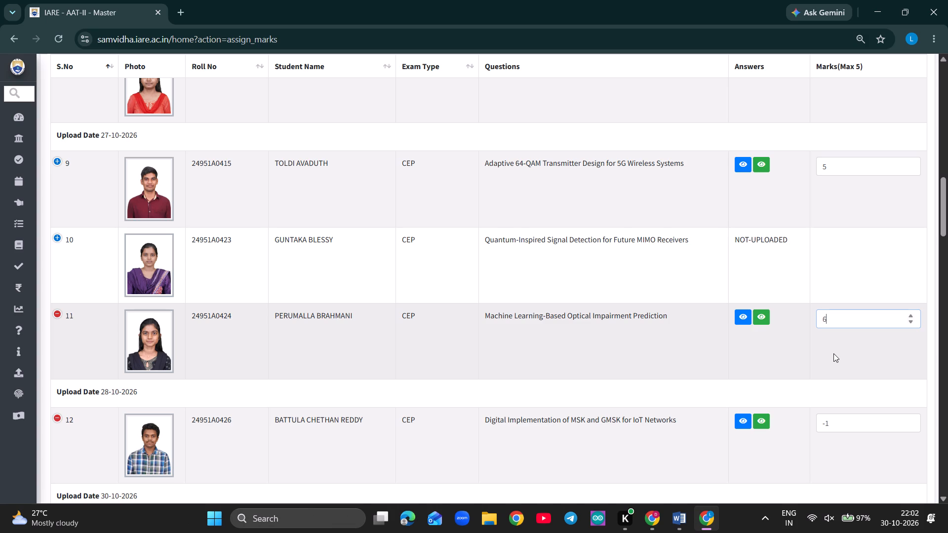
key("Down")
key("Down")
key("Up")
Open the project report submitted in row 12, the MSK and GMSK project, examine its front pages through the abstract, and close it.
left_click(743, 424)
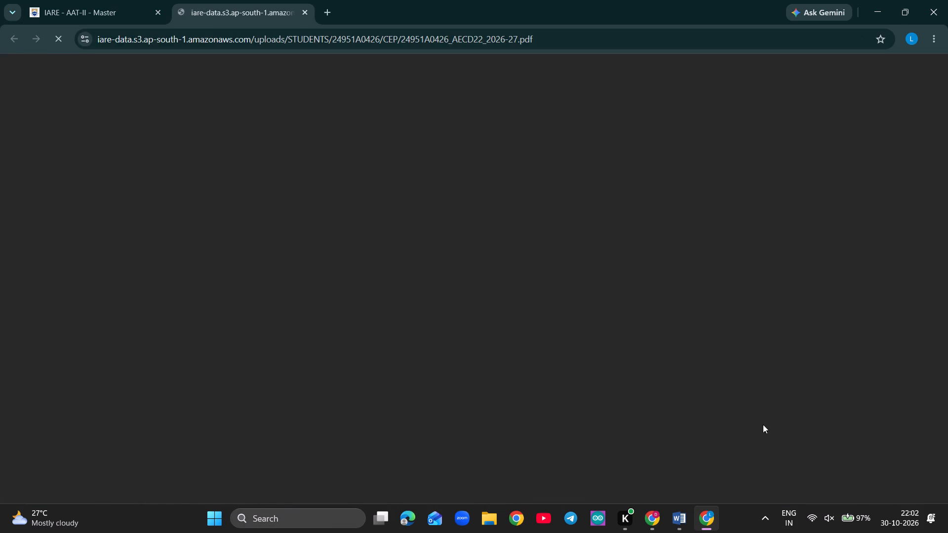
scroll(606, 311, "down", 5)
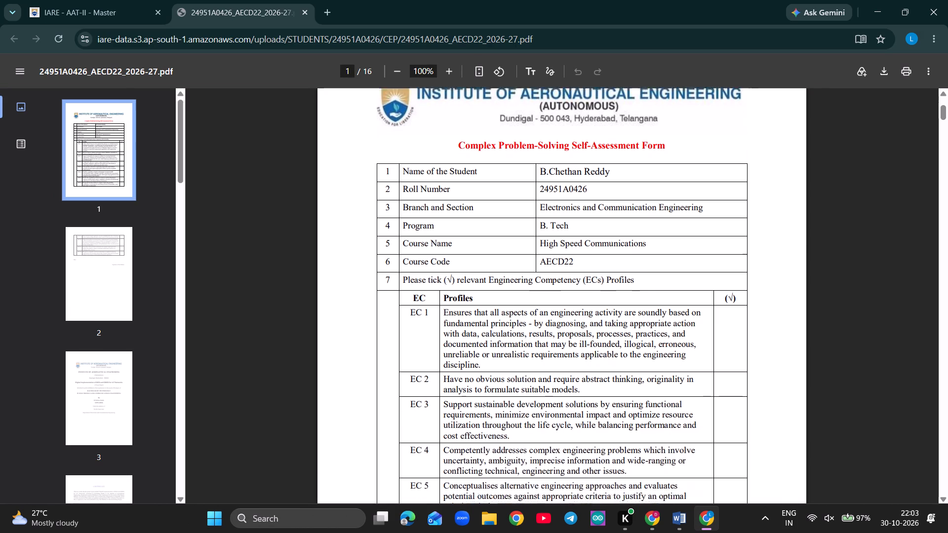
scroll(606, 311, "down", 19)
key("Right")
key("Right")
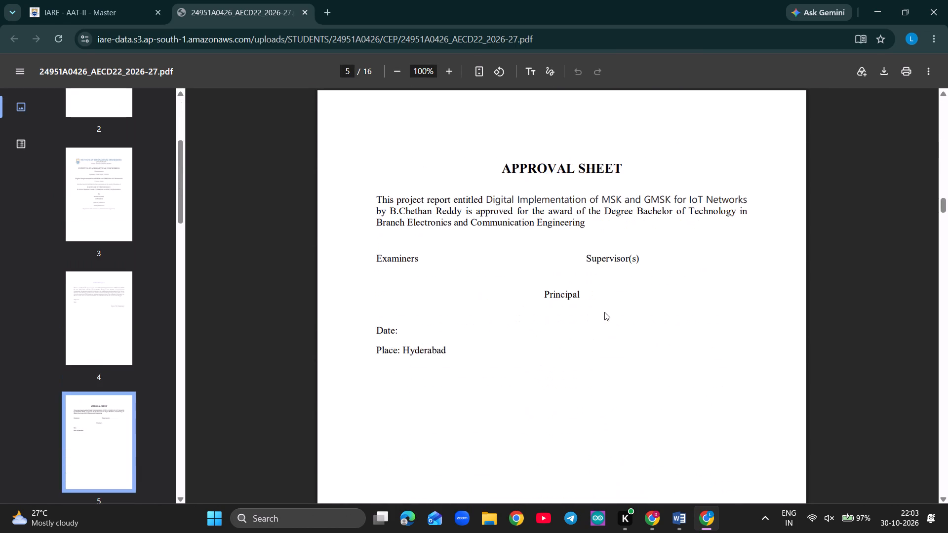
key("Right")
key("Right")
key("Right")
key("Right")
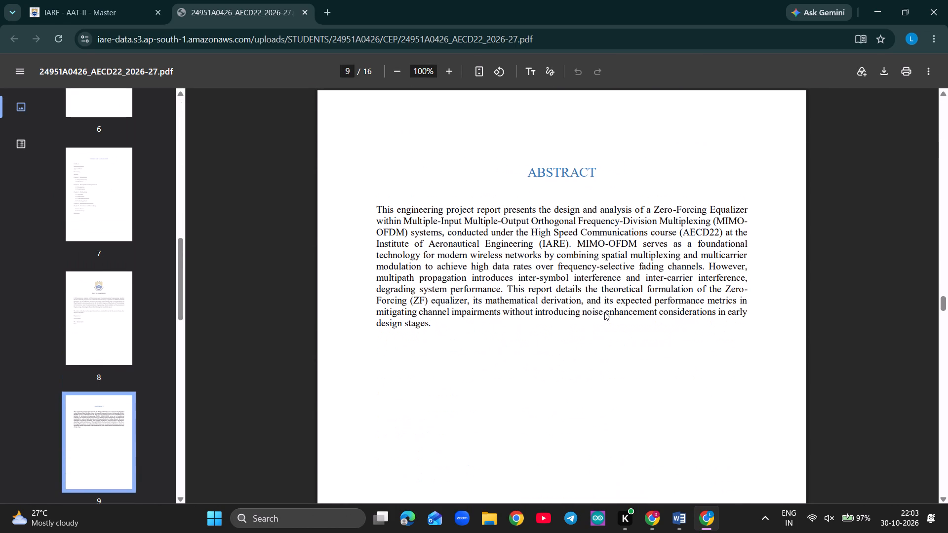
key("Left")
key("Left")
key("Left")
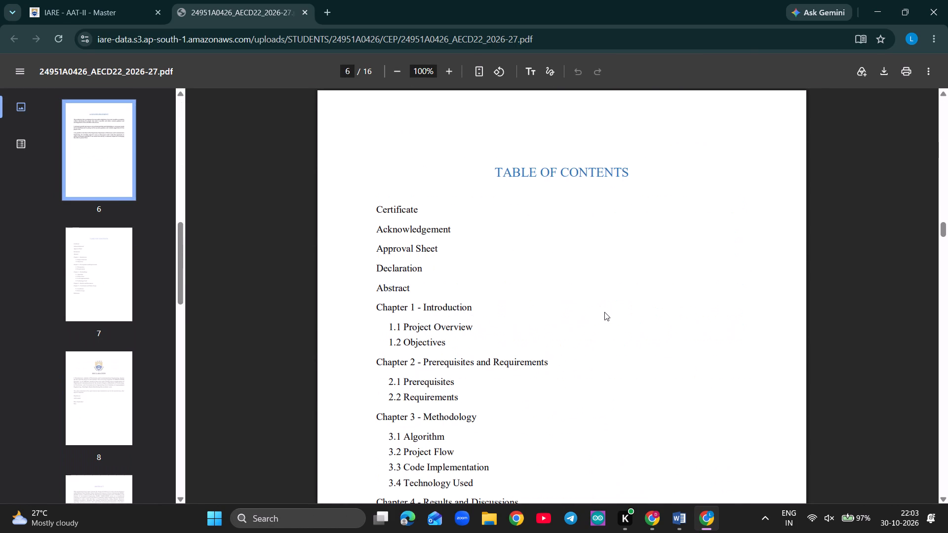
left_click_drag(540, 268, 686, 269)
left_click(672, 320)
key("Left")
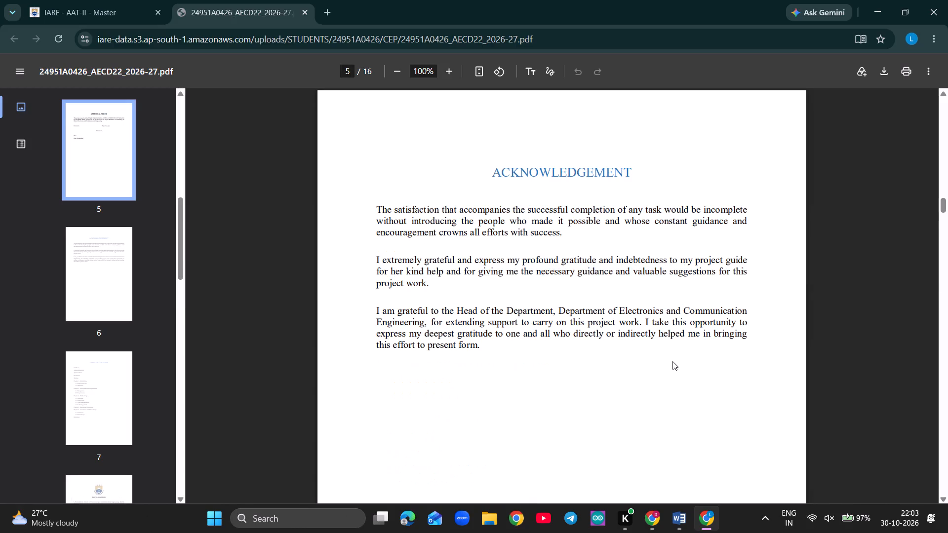
key("ctrl+w")
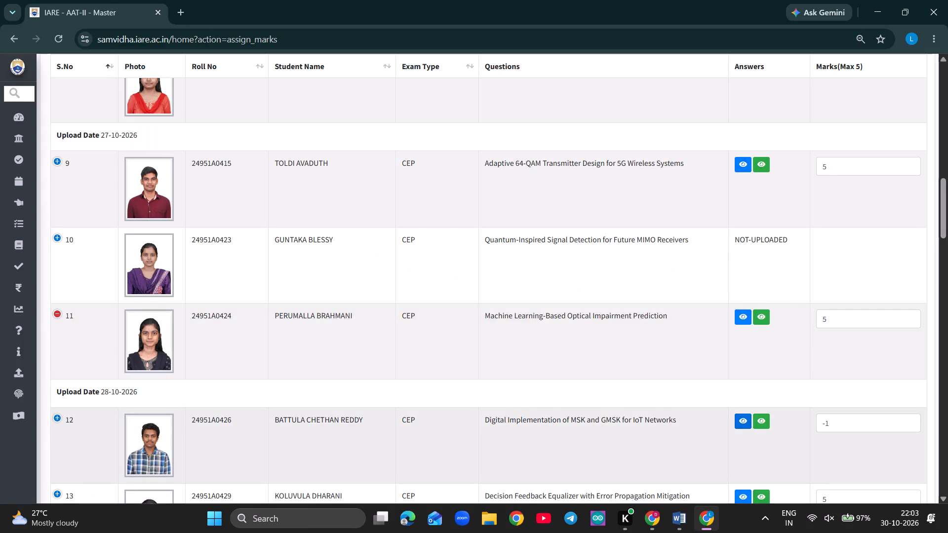
Open the video link submitted in row 12, the MSK and GMSK project, and close it.
left_click(763, 420)
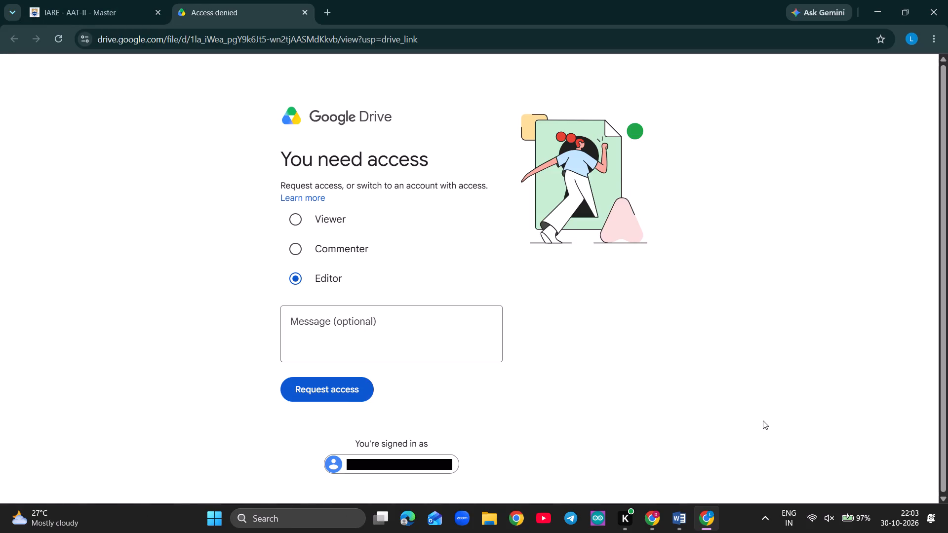
key("ctrl+w")
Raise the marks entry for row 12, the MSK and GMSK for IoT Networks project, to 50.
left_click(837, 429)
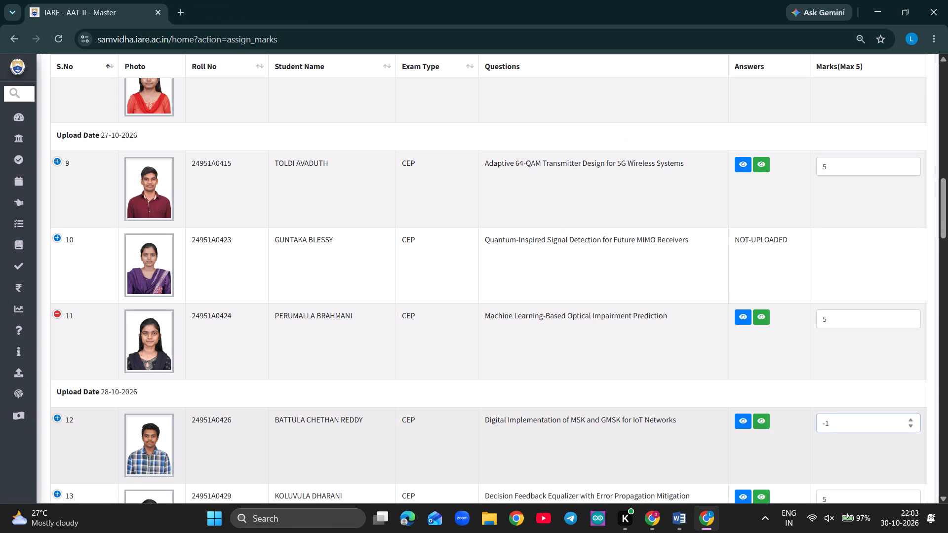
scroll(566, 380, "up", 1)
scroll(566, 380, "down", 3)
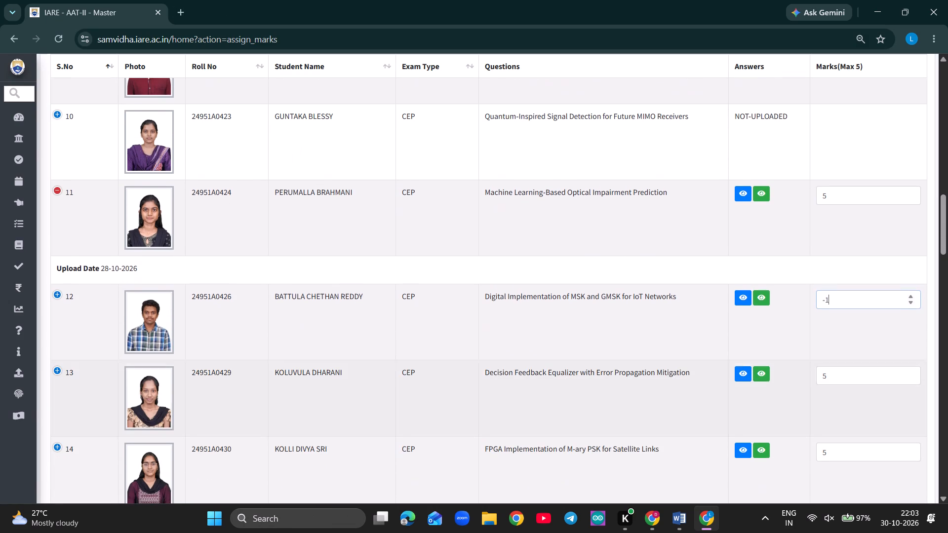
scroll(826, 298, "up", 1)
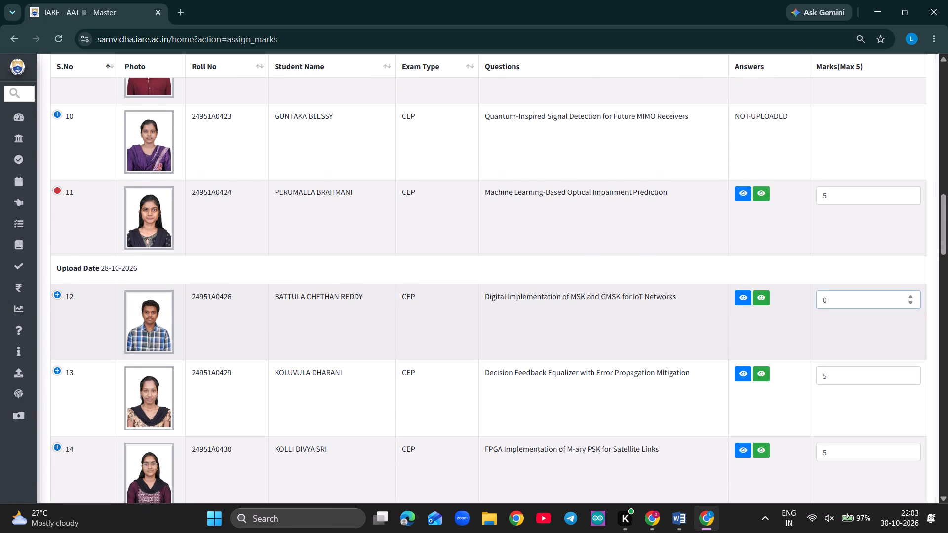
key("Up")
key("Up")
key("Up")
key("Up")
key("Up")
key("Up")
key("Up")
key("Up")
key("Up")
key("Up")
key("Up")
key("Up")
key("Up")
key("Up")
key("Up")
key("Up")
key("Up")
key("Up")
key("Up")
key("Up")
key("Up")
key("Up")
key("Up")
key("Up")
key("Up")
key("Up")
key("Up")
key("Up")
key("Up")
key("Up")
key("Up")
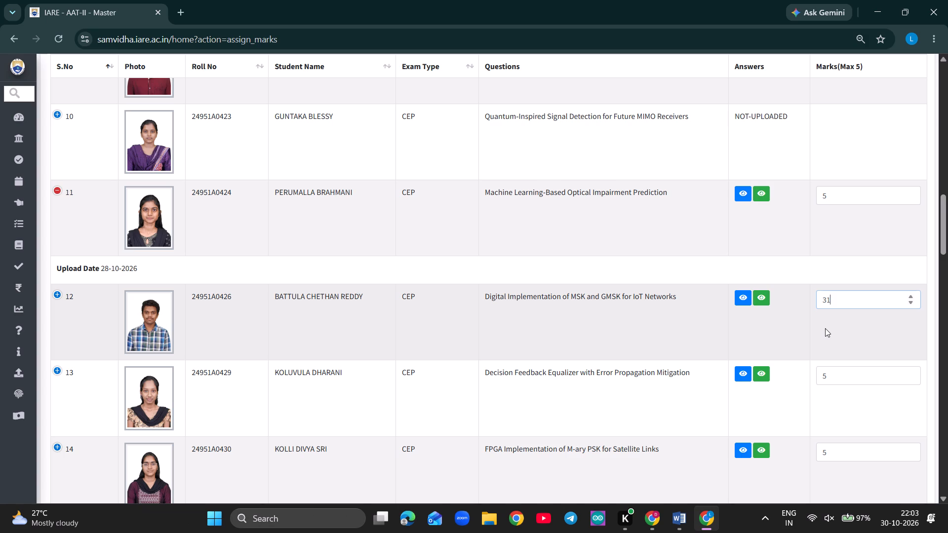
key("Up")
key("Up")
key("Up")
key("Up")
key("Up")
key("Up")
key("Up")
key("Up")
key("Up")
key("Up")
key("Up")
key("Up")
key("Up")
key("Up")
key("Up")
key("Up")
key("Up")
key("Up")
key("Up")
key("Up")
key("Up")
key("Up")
Lower the marks entry for row 12, the MSK and GMSK for IoT Networks project, to 5.
key("Down")
key("Down")
key("Down")
key("Down")
key("Down")
key("Down")
key("Down")
key("Down")
key("Down")
key("Down")
key("Down")
key("Down")
key("Down")
key("Down")
key("Down")
key("Down")
key("Down")
key("Down")
key("Down")
key("Down")
key("Down")
key("Down")
key("Down")
key("Down")
key("Down")
key("Down")
key("Down")
key("Down")
key("Down")
key("Down")
key("Down")
scroll(841, 306, "down", 10)
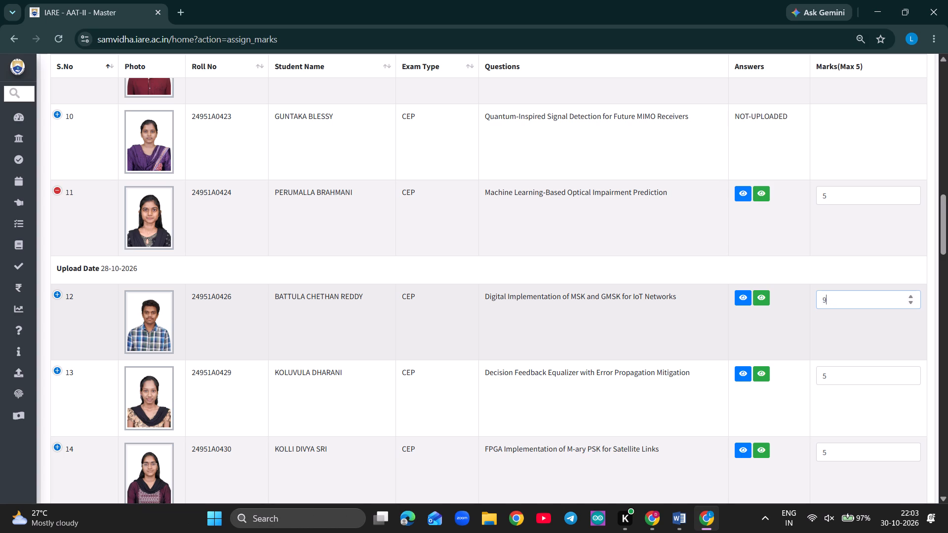
scroll(840, 306, "down", 4)
left_click(784, 407)
Open the project report submitted in row 17, the Intelligent Hybrid Equalization project, and examine its competency and course outcome form.
scroll(784, 407, "down", 4)
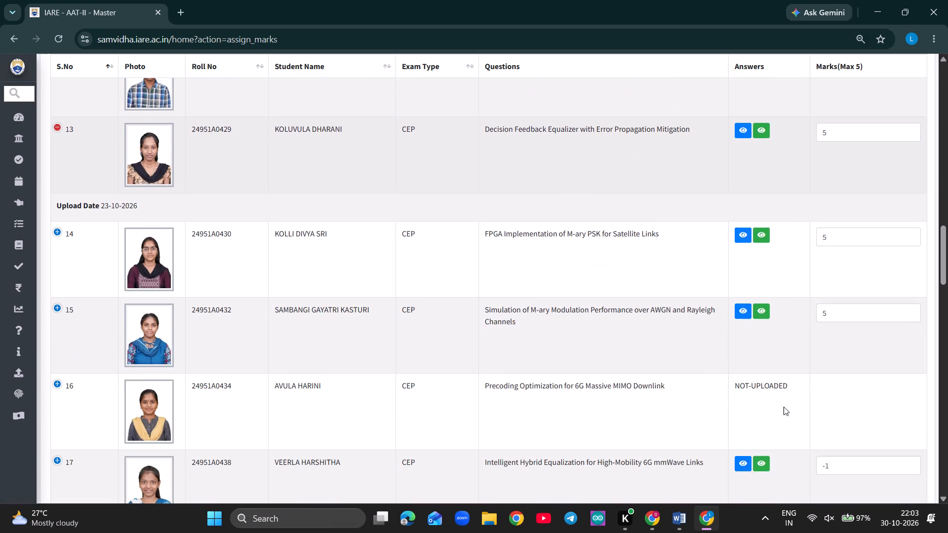
scroll(784, 407, "down", 1)
left_click(741, 397)
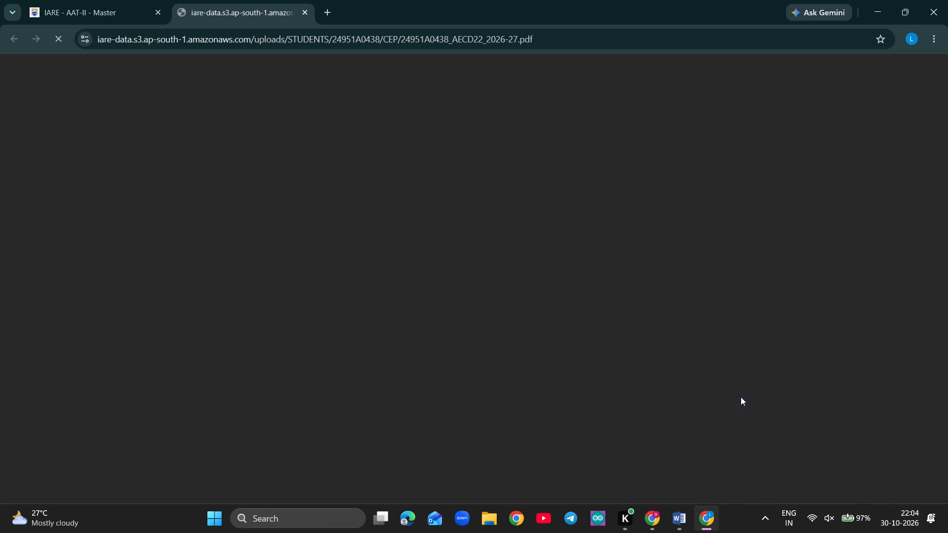
left_click(546, 326)
scroll(587, 388, "down", 5)
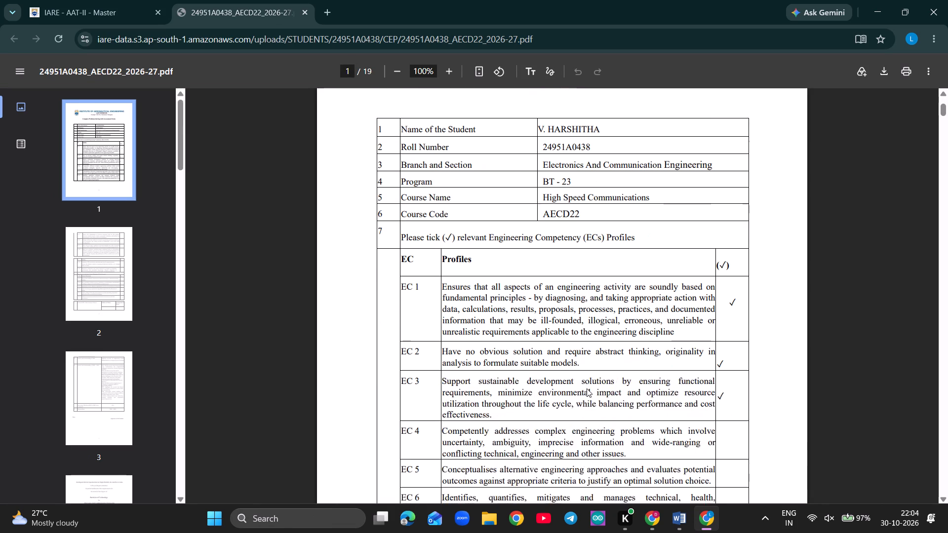
scroll(587, 388, "down", 4)
key("Down")
key("Down")
key("Down")
key("Down")
key("Down")
key("Down")
key("Down")
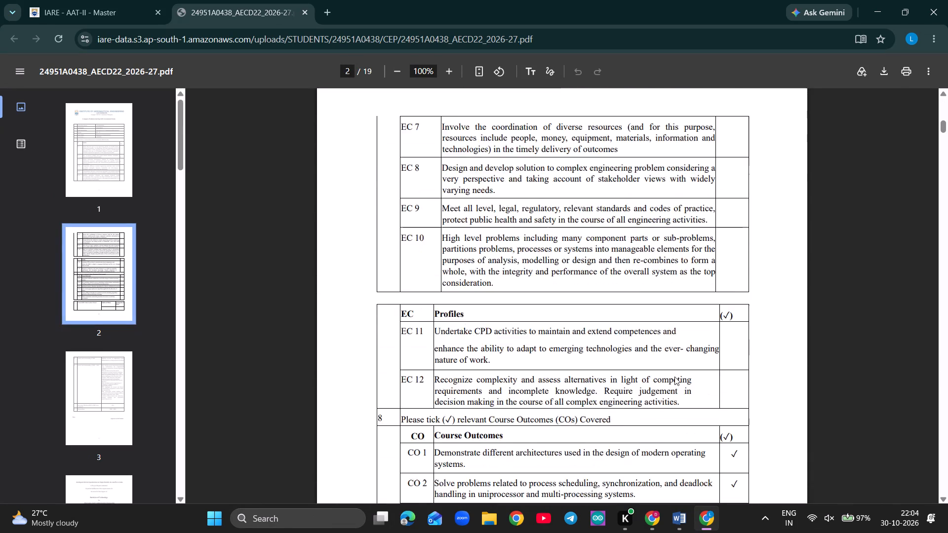
key("Down")
key("Down")
key("Down")
key("Down")
key("Down")
key("Down")
key("Down")
key("Down")
key("Down")
key("Down")
key("Down")
key("Down")
key("Down")
key("Down")
key("Down")
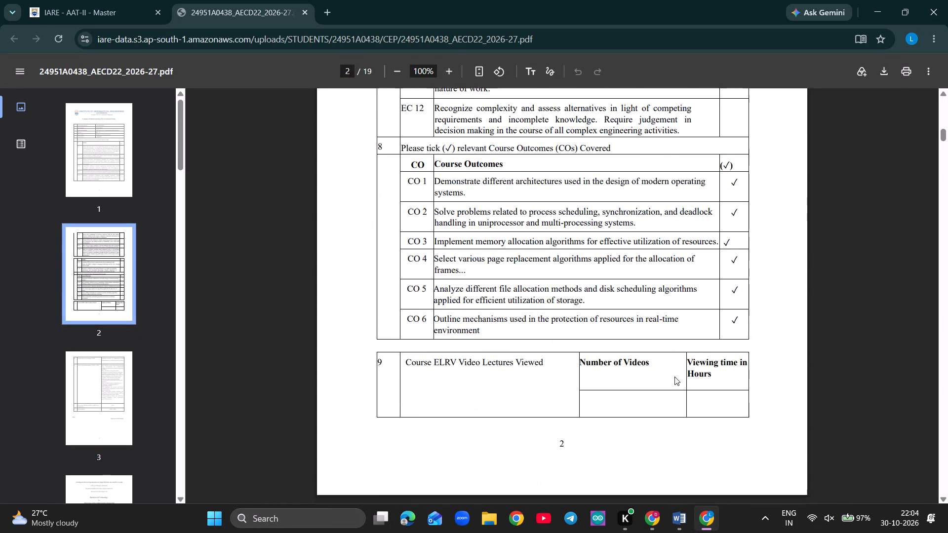
key("Down")
key("Down")
key("Down")
key("Down")
key("Down")
key("Down")
key("Down")
key("Down")
key("Down")
key("Down")
key("Down")
key("Down")
key("Down")
key("Down")
key("Down")
key("Down")
key("Down")
key("Down")
key("Down")
key("Down")
key("Down")
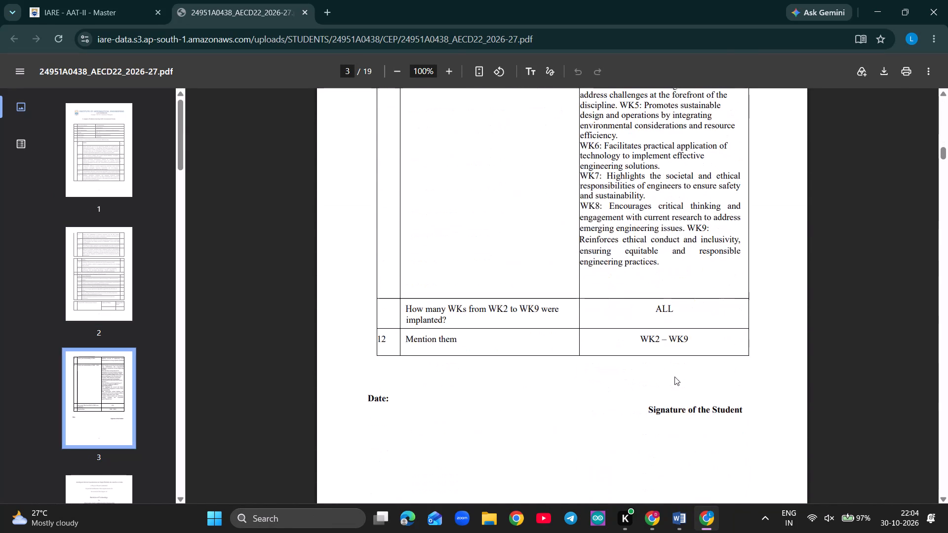
Examine the title page of the Intelligent Hybrid Equalization project report.
key("Down")
key("Down")
key("Down")
key("Down")
key("Down")
key("Down")
key("Down")
key("Down")
key("Down")
key("Down")
key("Down")
key("Down")
key("Down")
key("Down")
key("Down")
key("Down")
key("Down")
key("Down")
key("Down")
key("Down")
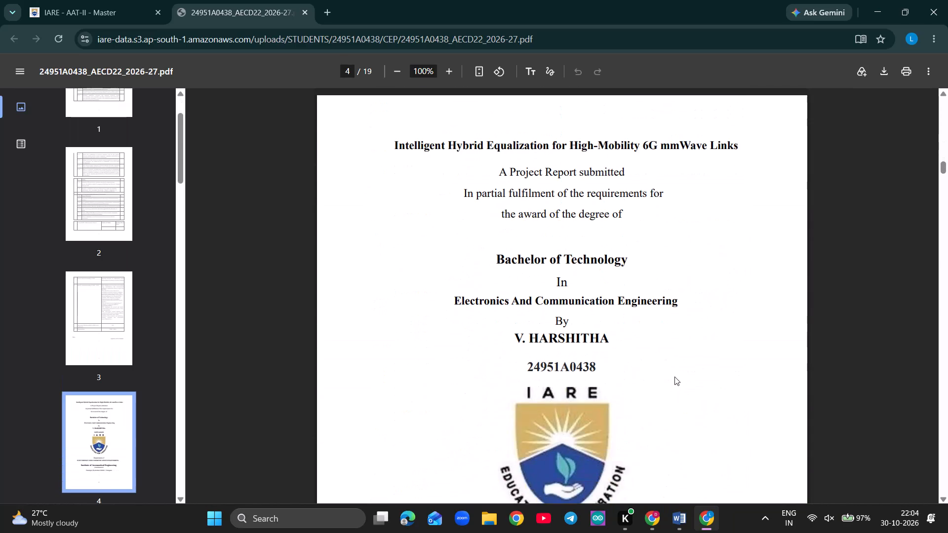
key("Down")
key("Down")
key("Down")
key("Down")
key("Down")
key("Down")
key("Down")
key("Down")
key("Down")
key("Down")
key("Down")
key("Down")
key("Down")
key("Down")
key("Down")
key("Down")
key("Down")
key("Down")
key("Down")
key("Down")
key("Down")
key("Down")
key("Down")
key("Down")
key("Down")
key("Down")
key("Down")
key("Down")
key("Down")
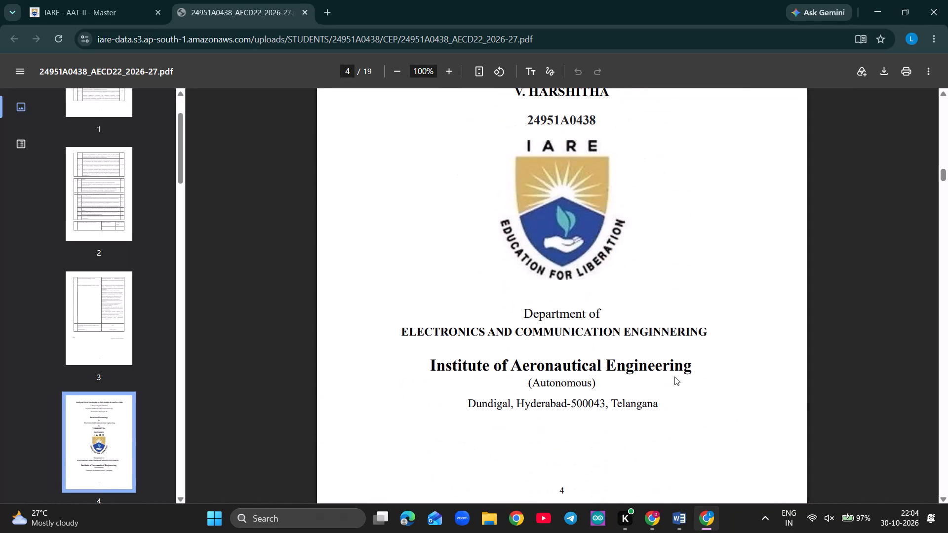
Look through the report's declaration, certificate and approval sheet pages.
key("Down")
key("Down")
key("Down")
key("Down")
key("Down")
key("Down")
key("Down")
key("Down")
key("Down")
key("Down")
key("Down")
key("Down")
key("Down")
key("Down")
key("Down")
key("Down")
key("Down")
key("Down")
key("Down")
key("Down")
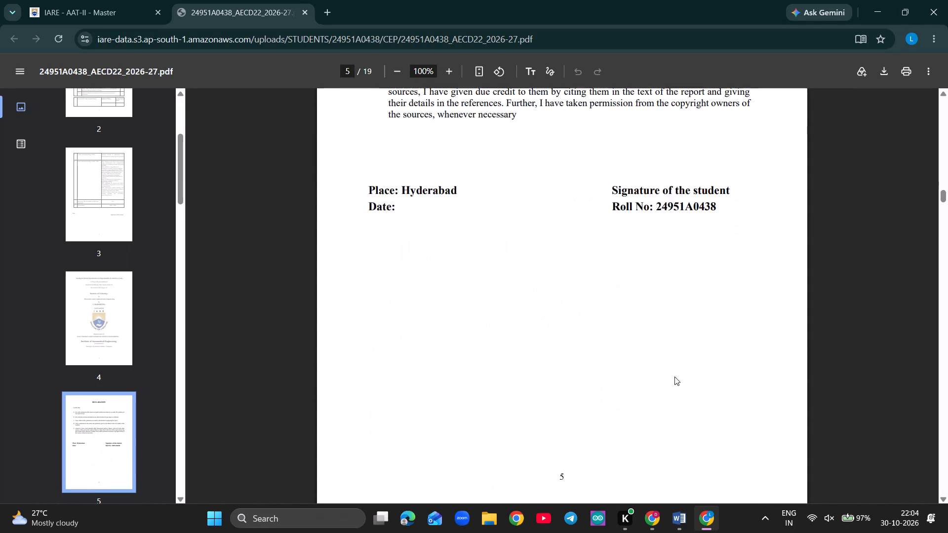
key("Down")
key("Down")
key("Down")
key("Down")
key("Down")
key("Down")
key("Down")
key("Down")
key("Down")
key("Down")
key("Down")
key("Down")
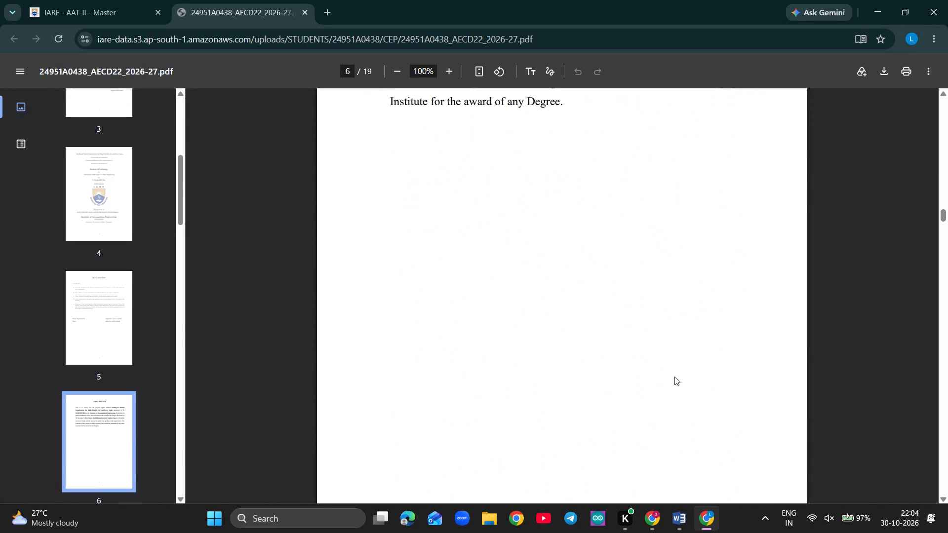
key("Down")
key("Down")
key("Down")
key("Down")
key("Down")
key("Down")
key("Down")
key("Down")
key("Down")
key("Down")
key("Down")
key("Down")
key("Down")
key("Down")
key("Down")
key("Down")
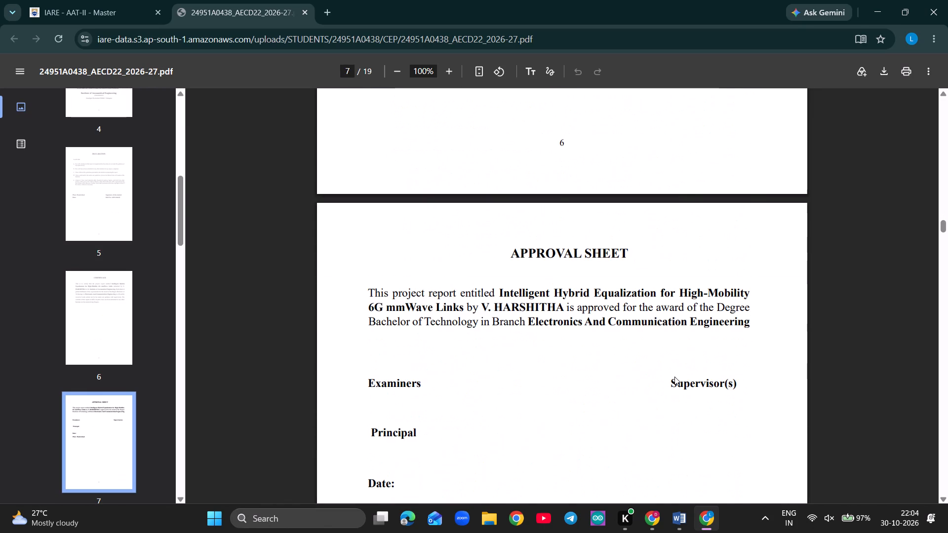
key("Down")
key("Down")
key("Down")
key("Down")
key("Down")
key("Down")
key("Down")
key("Down")
key("Down")
key("Down")
key("Down")
key("Down")
key("Down")
key("Down")
key("Down")
key("Down")
key("Down")
key("Down")
key("Down")
key("Down")
key("Down")
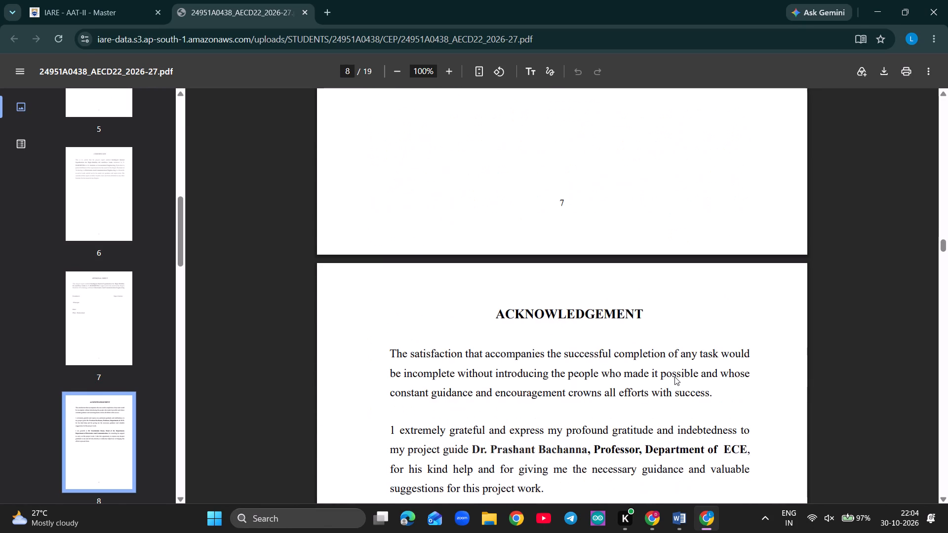
Examine the report's acknowledgement page, including the project guide and head of department paragraphs.
key("Down")
key("Down")
key("Down")
key("Down")
key("Down")
key("Down")
key("Down")
key("Down")
key("Down")
key("Down")
left_click(528, 248)
left_click_drag(552, 307, 581, 369)
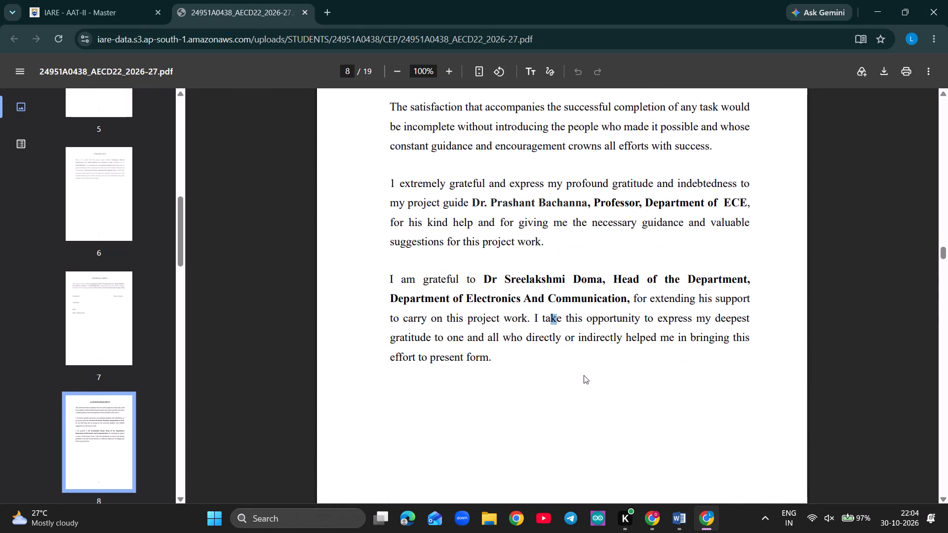
left_click(584, 375)
key("Down")
left_click_drag(467, 182, 501, 182)
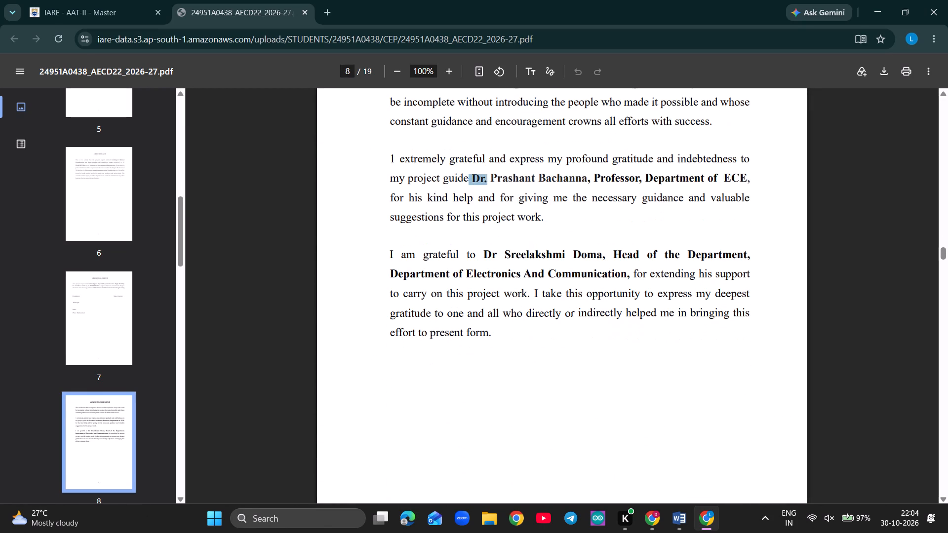
left_click_drag(501, 182, 566, 223)
left_click(566, 225)
Review the report's abstract and its table of contents through to the Chapter 5 entry.
scroll(558, 297, "down", 9)
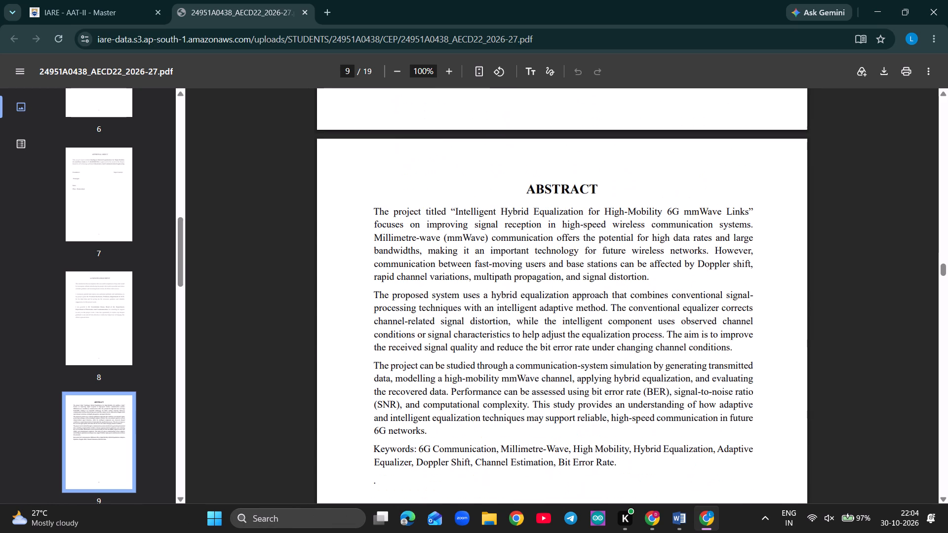
scroll(558, 297, "down", 16)
scroll(555, 300, "up", 5)
left_click_drag(369, 300, 414, 300)
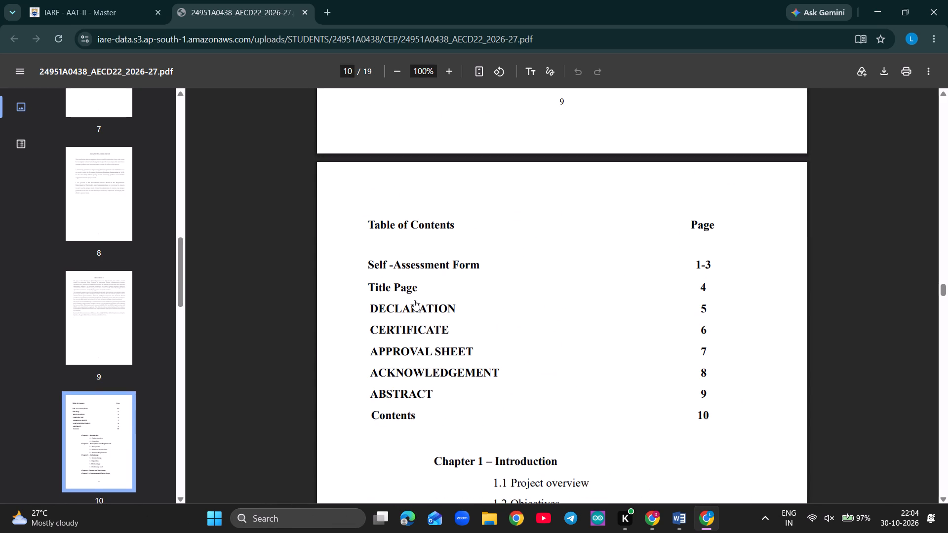
left_click_drag(414, 300, 512, 301)
left_click(410, 300)
left_click(413, 303)
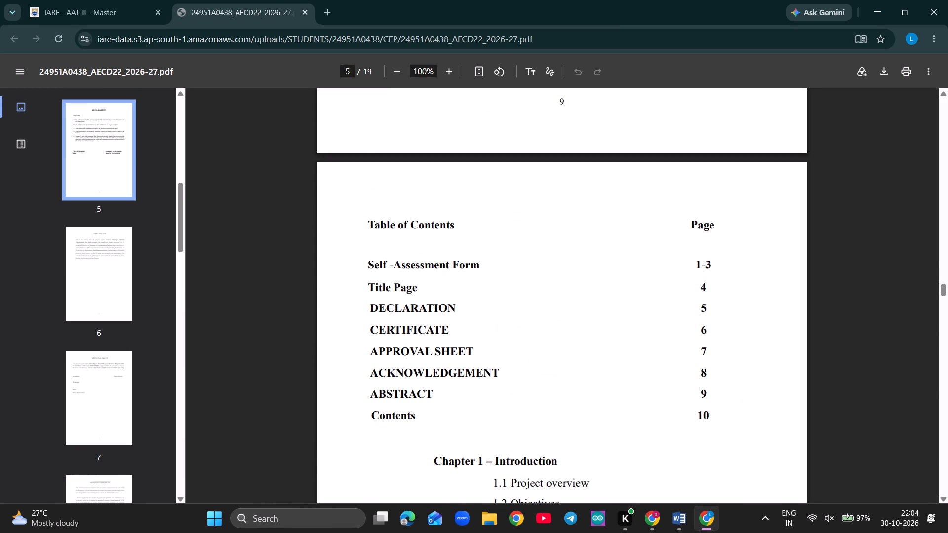
key("Down")
key("Right")
key("Right")
key("Right")
key("Right")
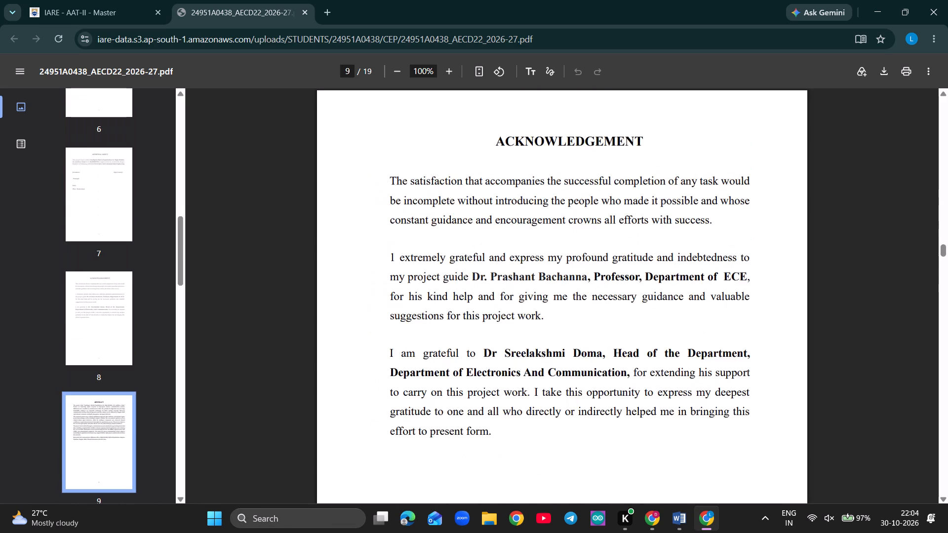
key("Right")
scroll(494, 338, "down", 1)
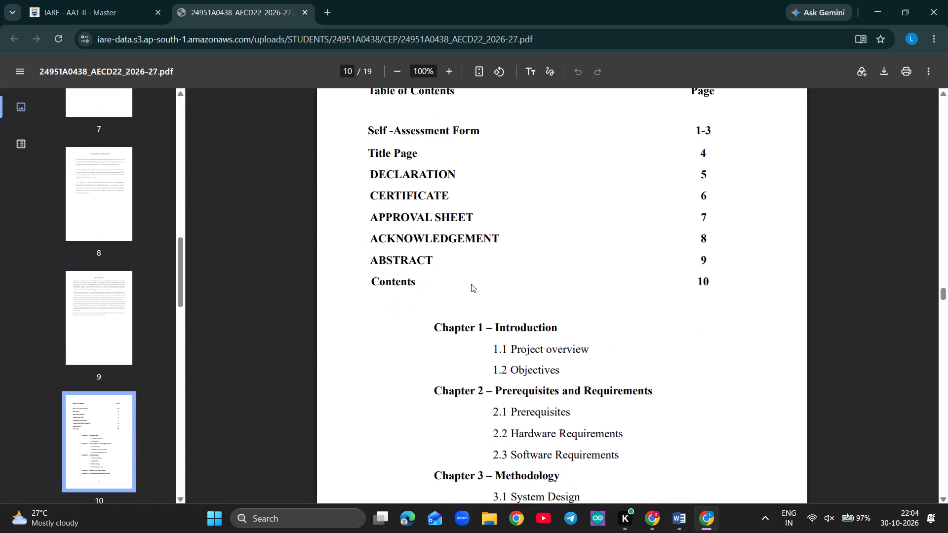
scroll(555, 364, "down", 2)
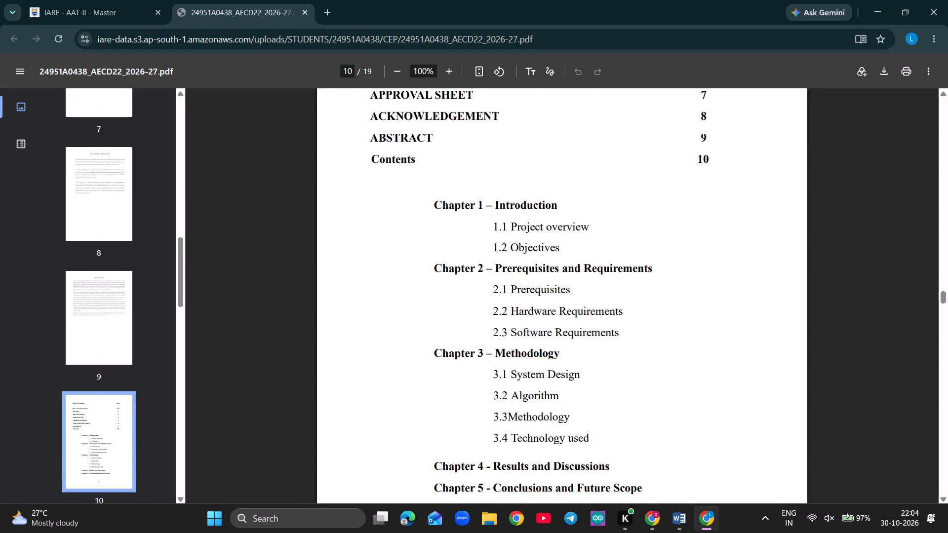
scroll(535, 345, "down", 3)
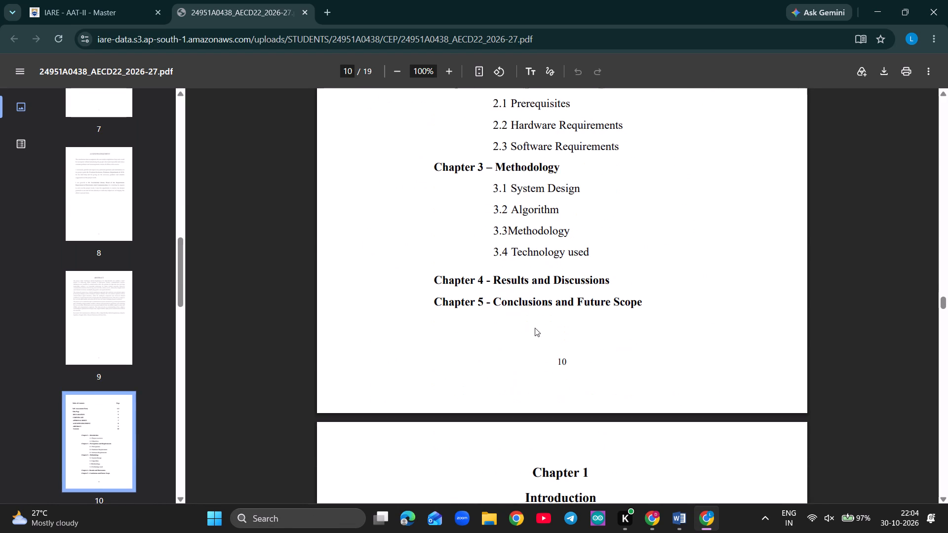
Examine the Chapter 1 introduction and the 1.2 Objectives section of the Intelligent Hybrid Equalization report.
scroll(536, 296, "down", 9)
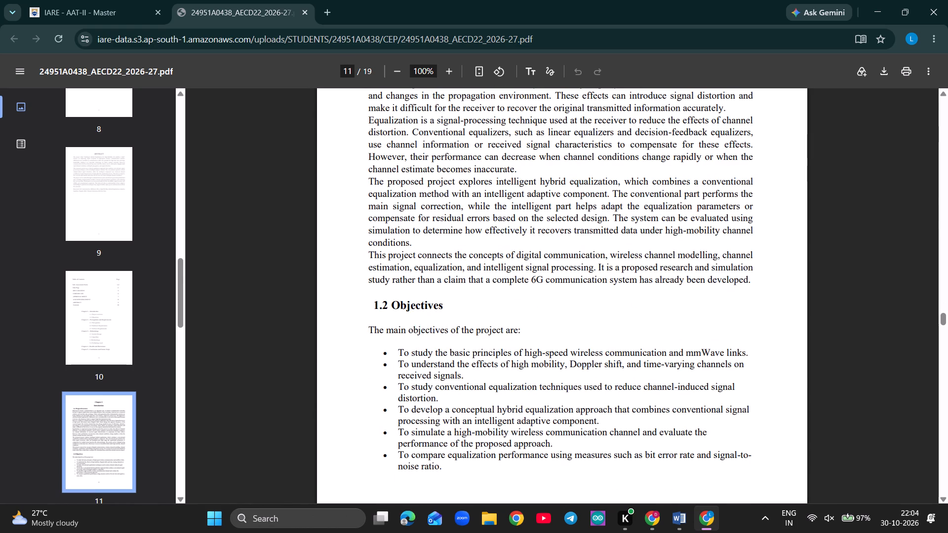
left_click(484, 321)
left_click_drag(453, 318, 522, 315)
left_click(521, 381)
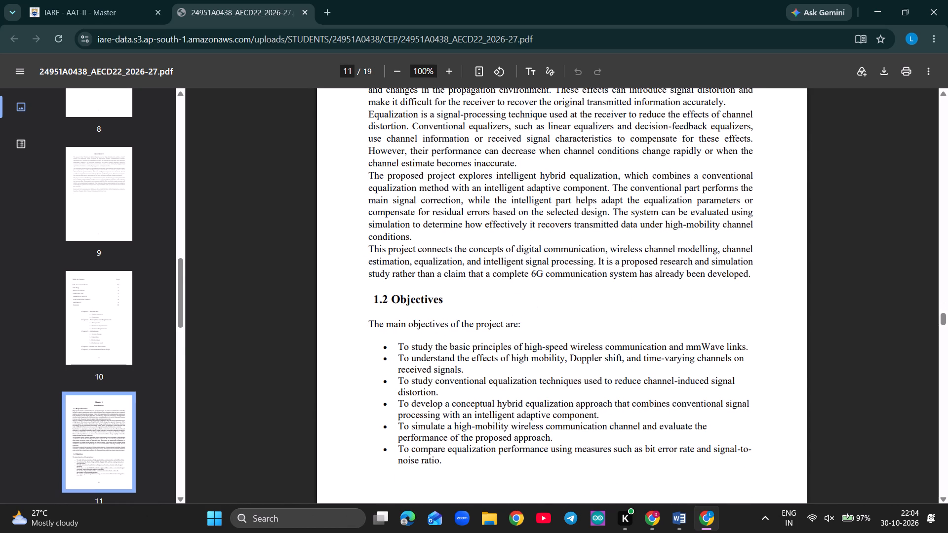
Page through the report's remaining chapters, from Chapter 2 through Methodology to Conclusions and Future Scope.
key("Right")
key("Right")
key("Right")
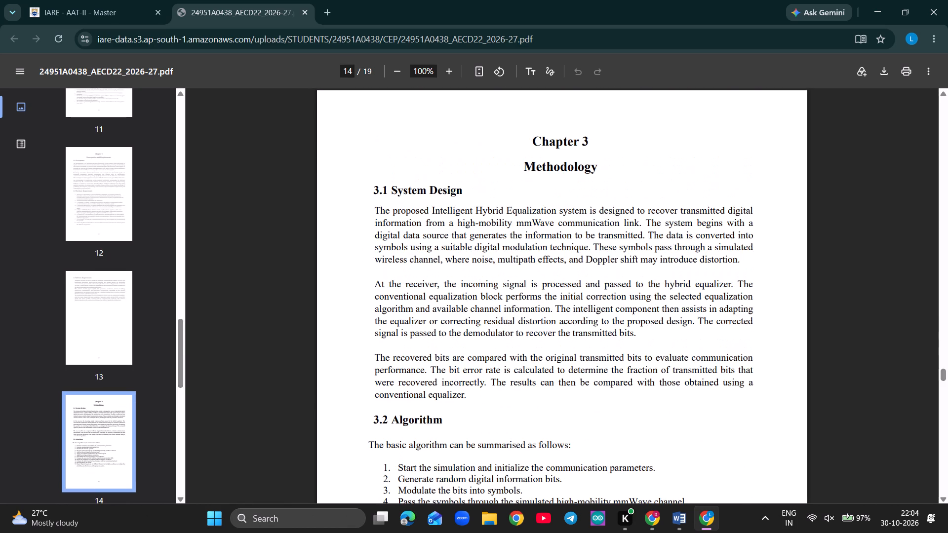
key("Right")
key("Right")
key("Right")
key("Right")
key("Right")
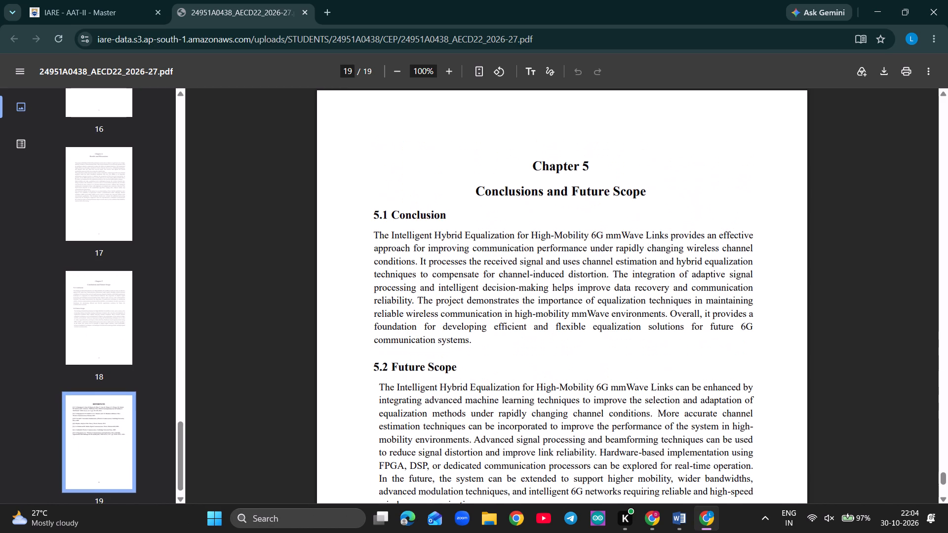
Check the report's conclusion and references pages, and close the report.
scroll(515, 307, "down", 3)
scroll(515, 307, "up", 3)
scroll(515, 307, "down", 5)
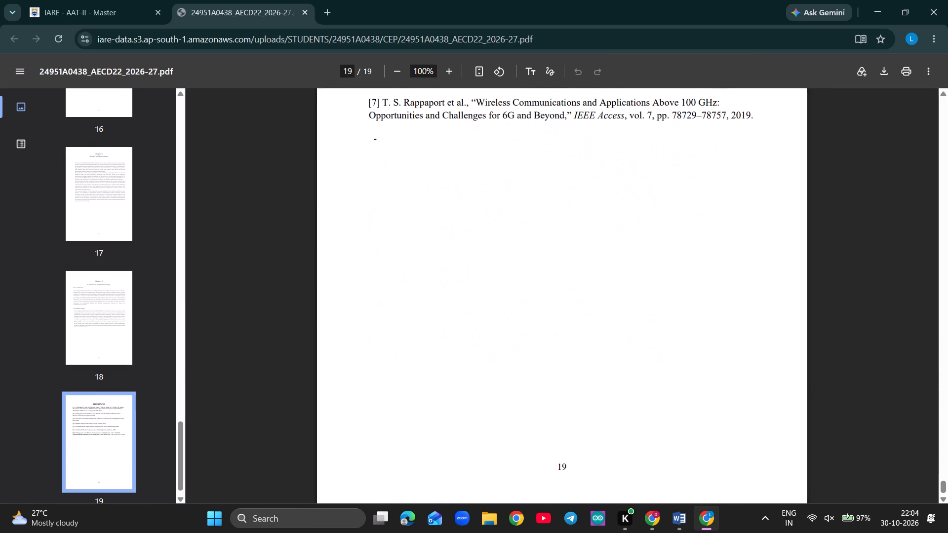
scroll(515, 307, "down", 5)
scroll(515, 307, "up", 8)
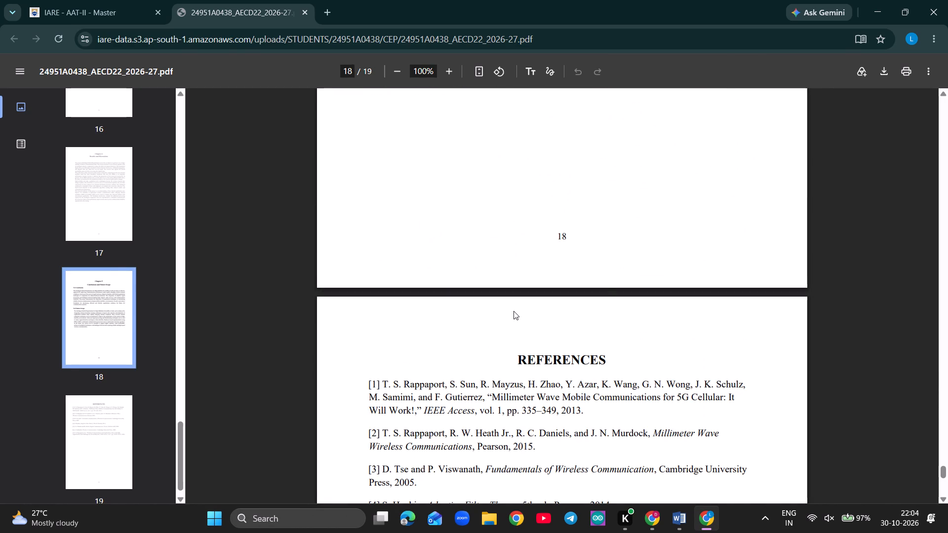
key("ctrl+w")
Open the hsc_aat2 presentation uploaded for the Intelligent Hybrid Equalization project and view its opening slides.
left_click(757, 394)
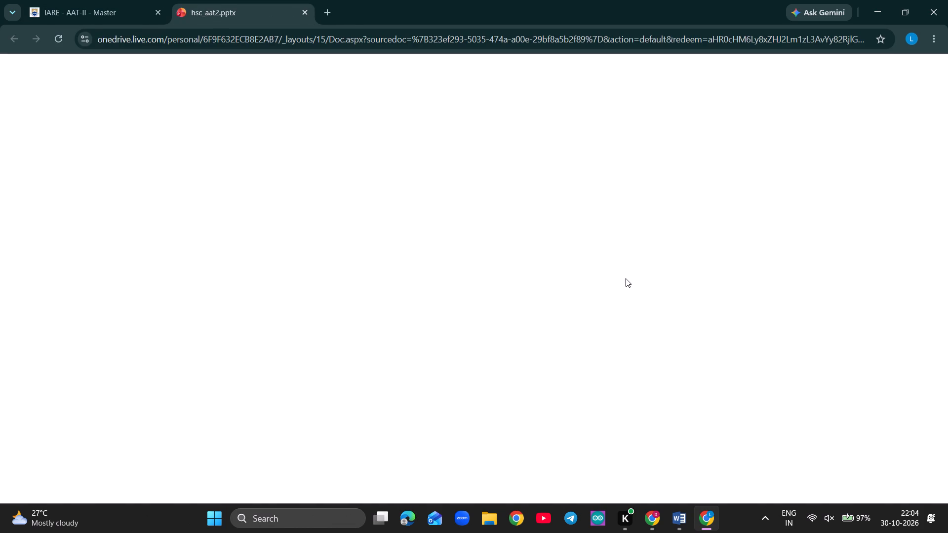
left_click(489, 287)
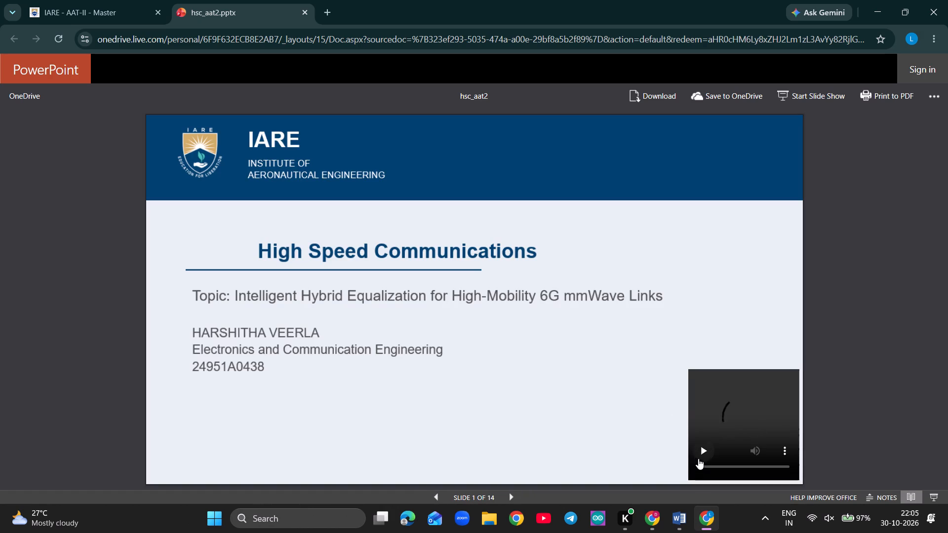
left_click(633, 331)
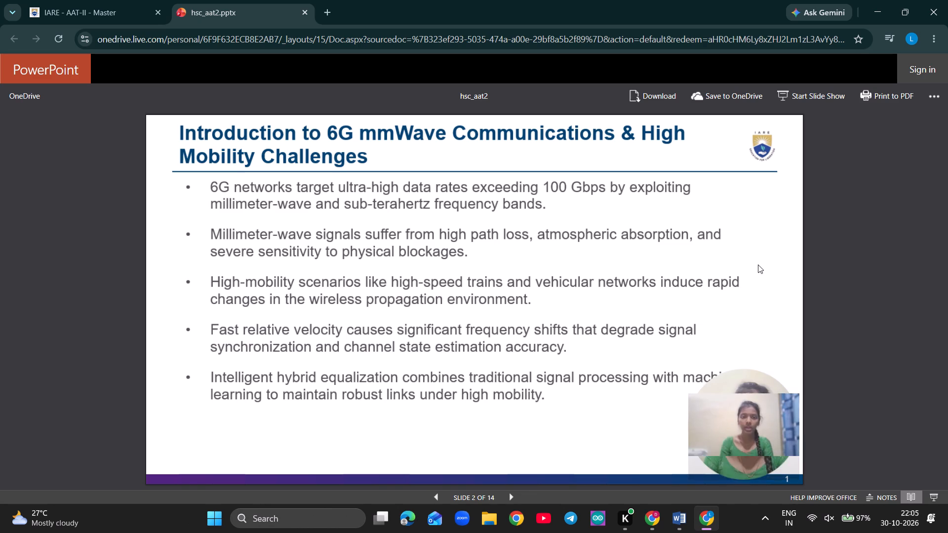
left_click_drag(759, 419, 608, 400)
Run the presentation as a slide show and go through its slides from the title slide past Beamforming vs. Equalization.
left_click(795, 90)
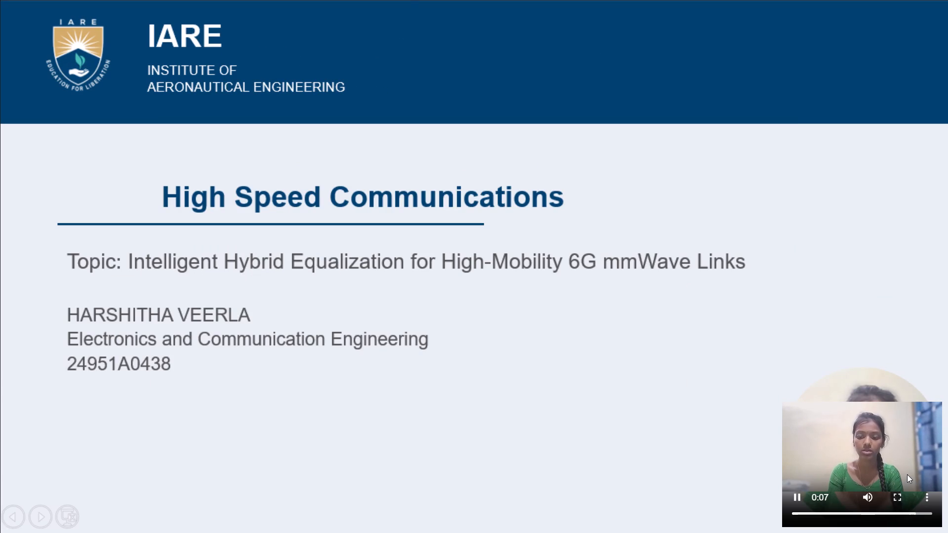
left_click(885, 334)
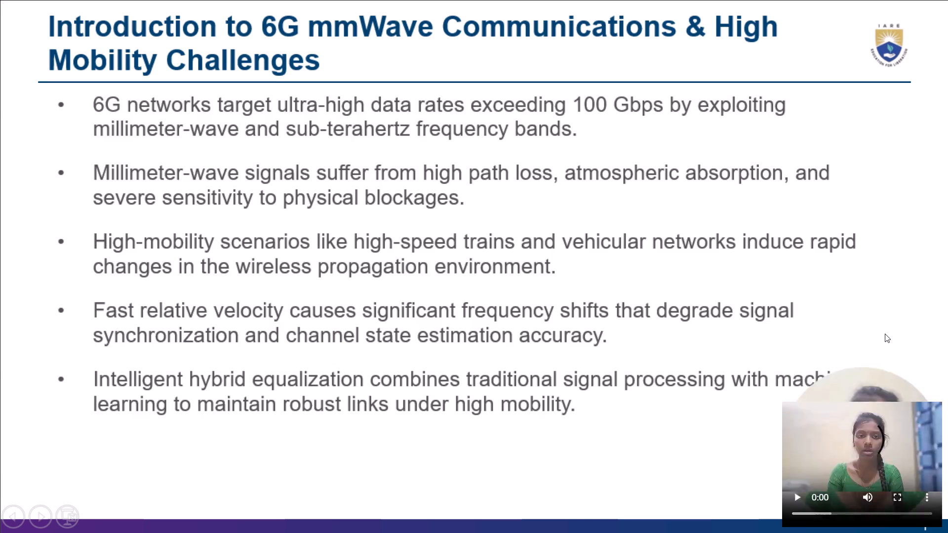
left_click(1, 340)
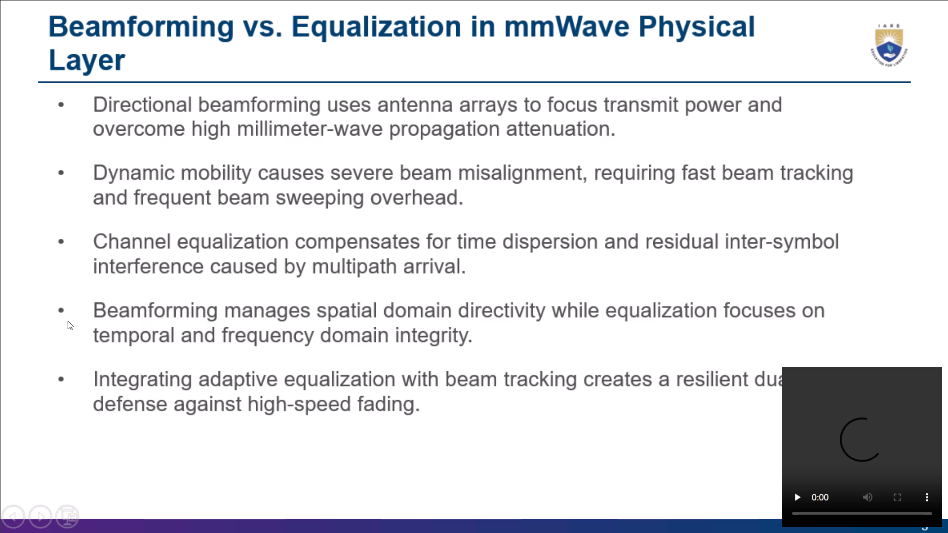
left_click(68, 321)
double_click(68, 321)
Return to the title slide, skip its embedded video to near the end, and exit the slide show.
key("Left")
key("Left")
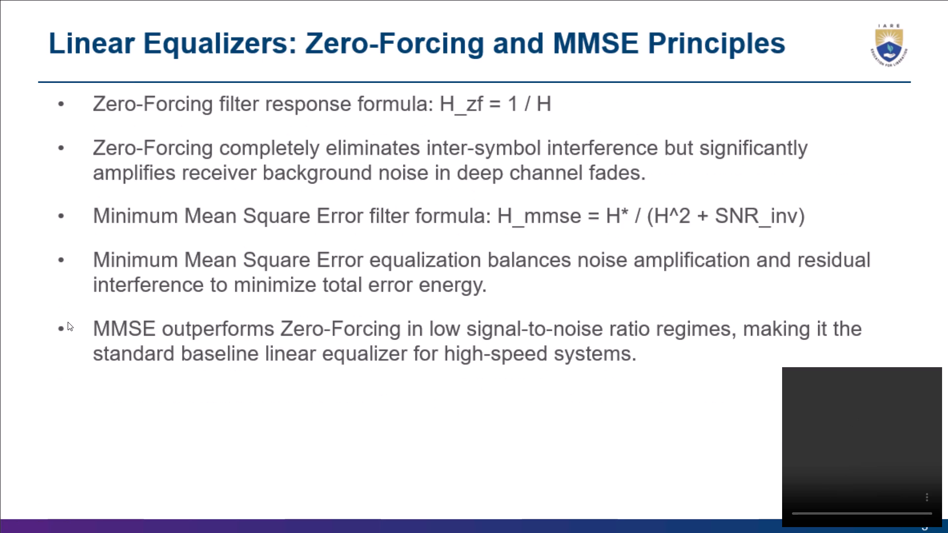
key("Left")
key("Left")
key("Left")
key("Left")
key("Left")
key("Left")
key("Left")
key("Left")
key("Left")
key("Left")
key("Left")
key("Left")
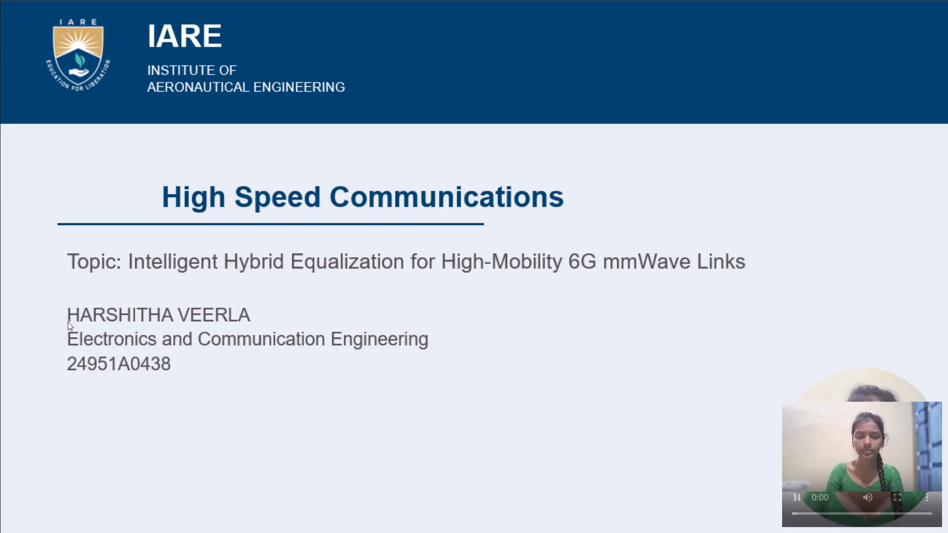
left_click(914, 513)
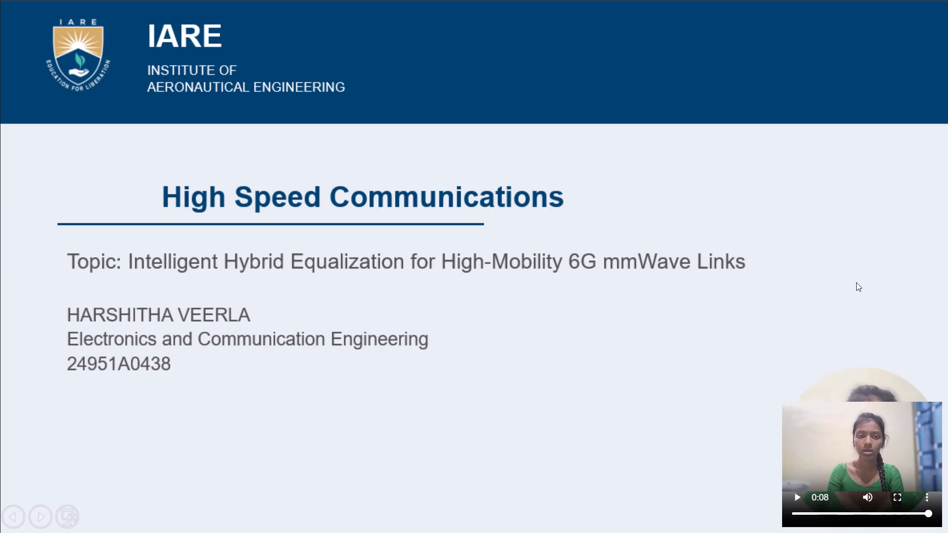
key("space")
left_click(722, 300)
key("Escape")
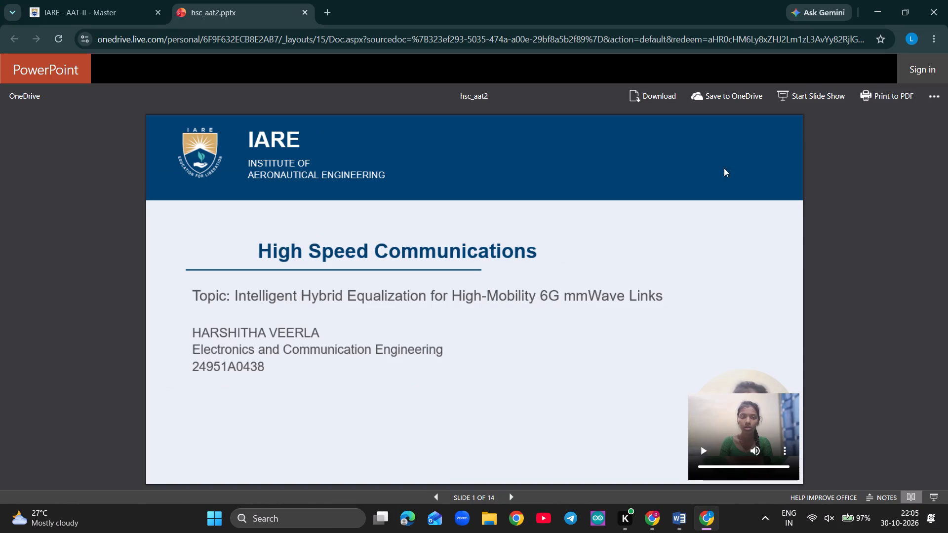
Replay the slide show through the Beamforming vs. Equalization slide, skipping ahead in the High-Mobility Channel Characteristics video, and close the presentation.
left_click(792, 96)
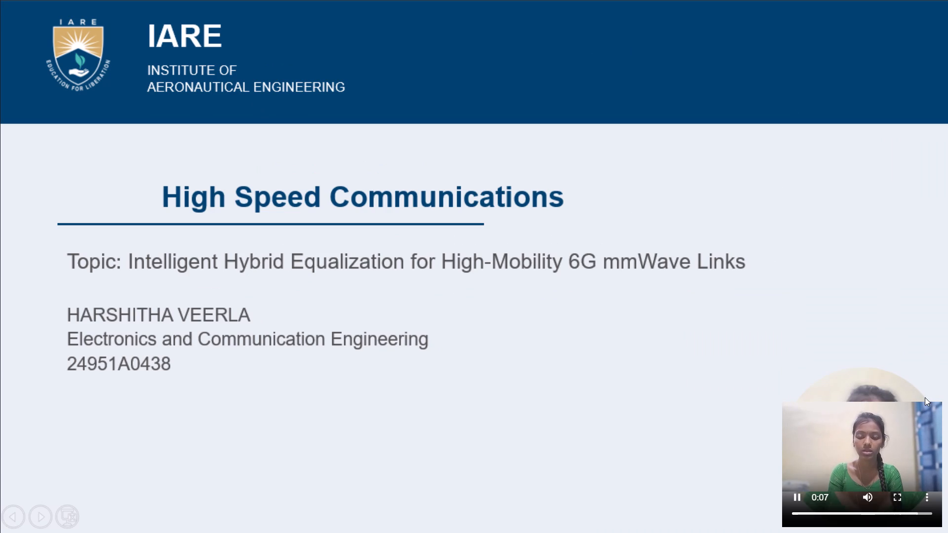
left_click(890, 313)
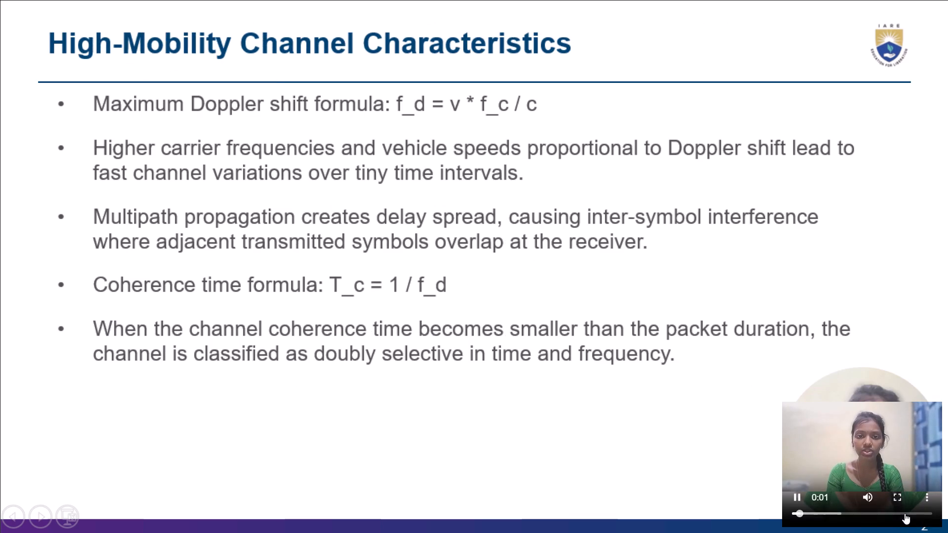
left_click(905, 513)
left_click(920, 513)
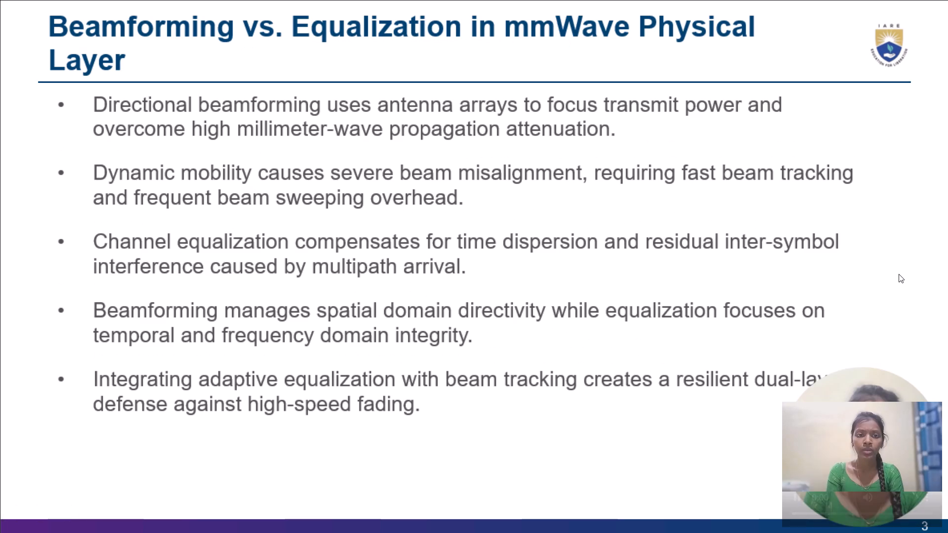
key("Escape")
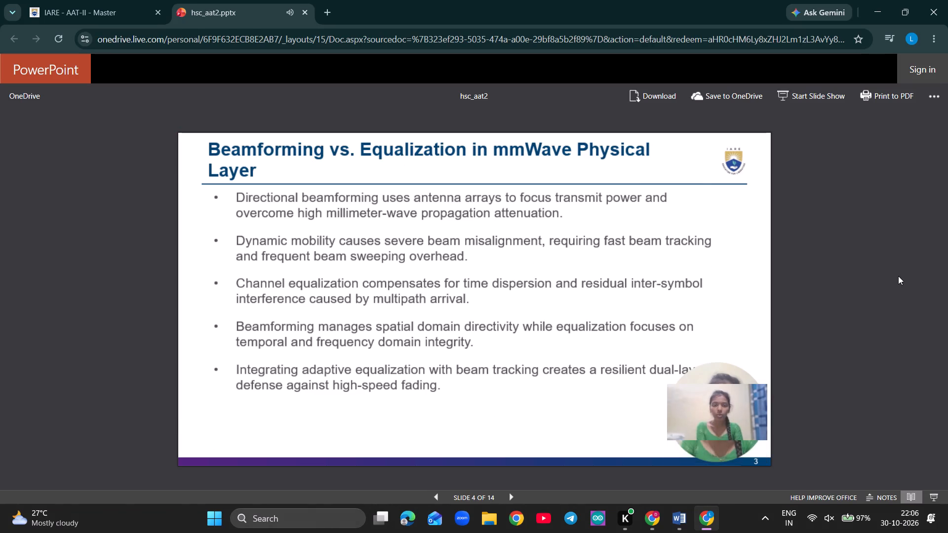
key("ctrl+w")
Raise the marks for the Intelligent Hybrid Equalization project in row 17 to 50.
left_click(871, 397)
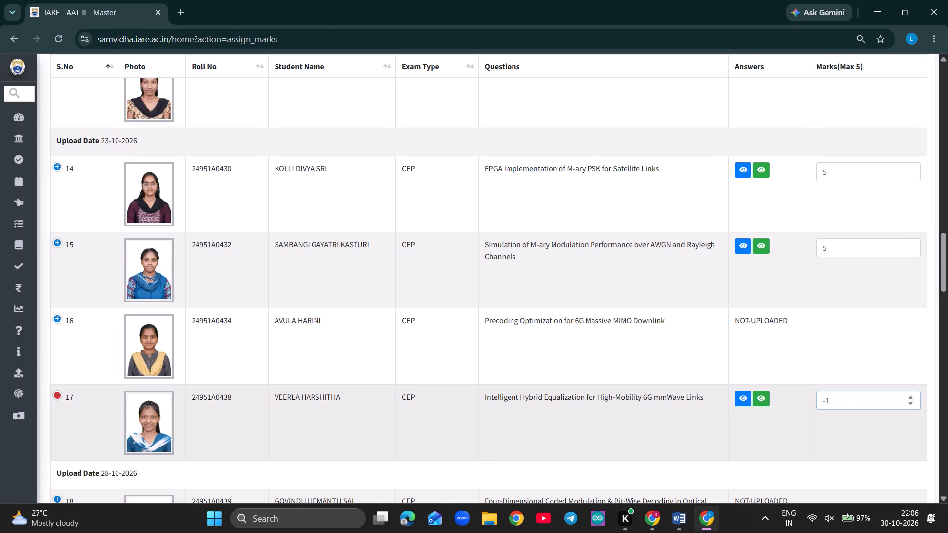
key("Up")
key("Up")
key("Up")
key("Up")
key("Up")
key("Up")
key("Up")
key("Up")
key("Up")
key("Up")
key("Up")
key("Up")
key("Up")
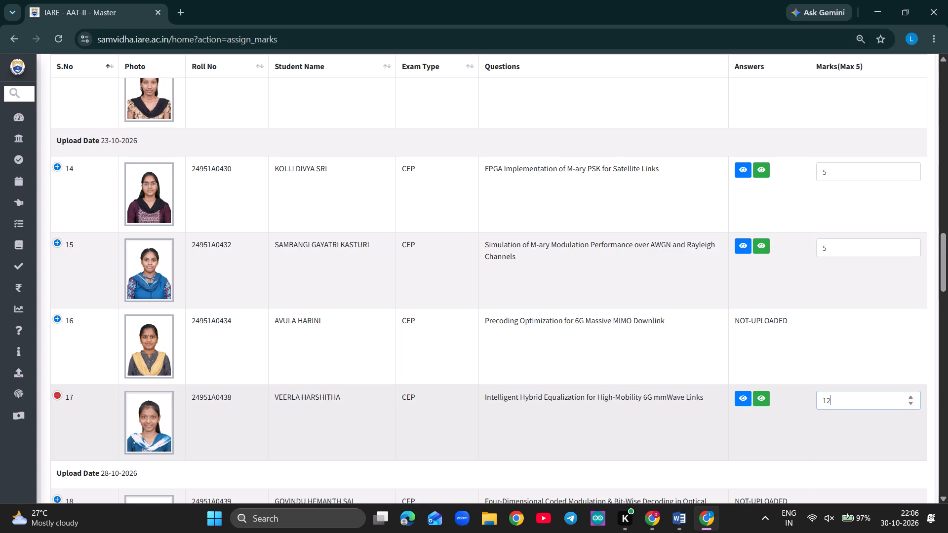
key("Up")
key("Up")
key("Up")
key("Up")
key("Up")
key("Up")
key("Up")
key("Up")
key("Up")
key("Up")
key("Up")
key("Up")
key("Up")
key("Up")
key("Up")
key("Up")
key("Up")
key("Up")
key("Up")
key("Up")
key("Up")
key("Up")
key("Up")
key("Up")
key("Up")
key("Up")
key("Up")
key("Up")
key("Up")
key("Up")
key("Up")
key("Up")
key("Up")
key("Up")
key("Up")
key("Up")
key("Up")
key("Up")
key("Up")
Lower the marks for the Intelligent Hybrid Equalization project in row 17 to 5.
key("Down")
key("Down")
key("Down")
key("Down")
key("Down")
key("Down")
key("Down")
key("Down")
key("Down")
key("Down")
key("Down")
key("Down")
key("Down")
key("Down")
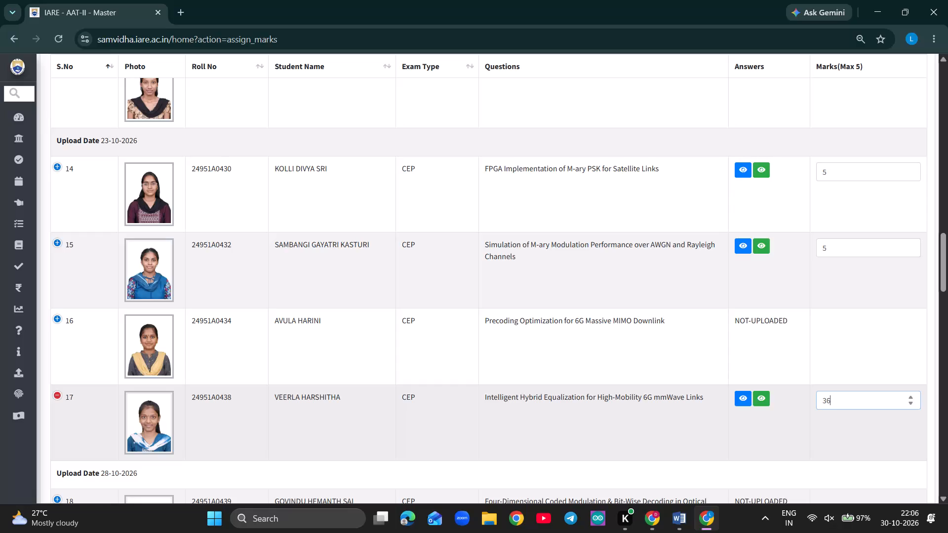
key("Down")
key("Down")
key("Down")
key("Down")
key("Down")
key("Down")
key("Down")
key("Down")
key("Down")
key("Down")
key("Down")
key("Down")
key("Down")
key("Down")
key("Down")
key("Down")
key("Down")
key("Down")
key("Down")
key("Down")
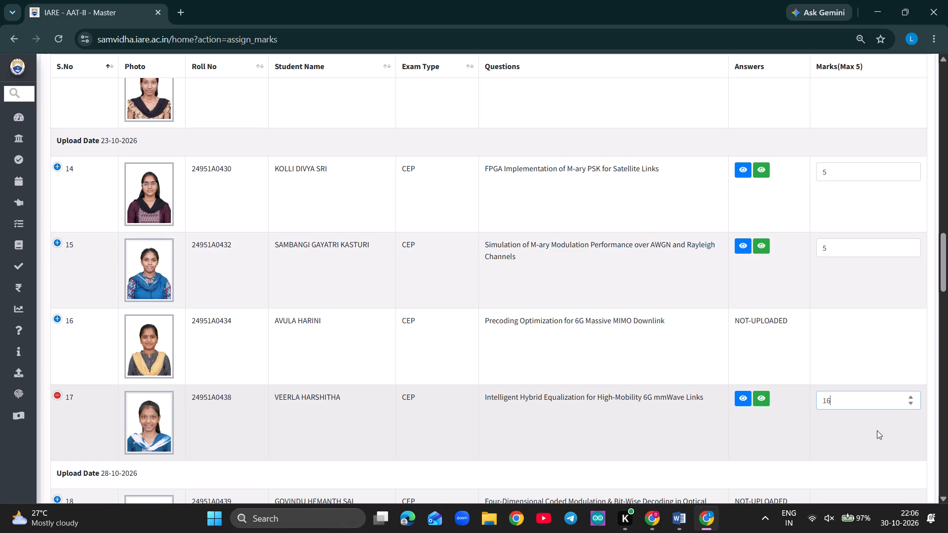
key("Down")
key("Down")
key("Down")
key("Down")
key("Down")
key("Down")
key("Down")
key("Down")
key("Down")
key("Down")
key("Down")
key("Down")
key("Down")
key("Up")
key("Up")
key("Up")
key("Down")
Open the row 19 project report and look through its competency profiles, title page and certificate up to the approval sheet.
scroll(877, 430, "down", 3)
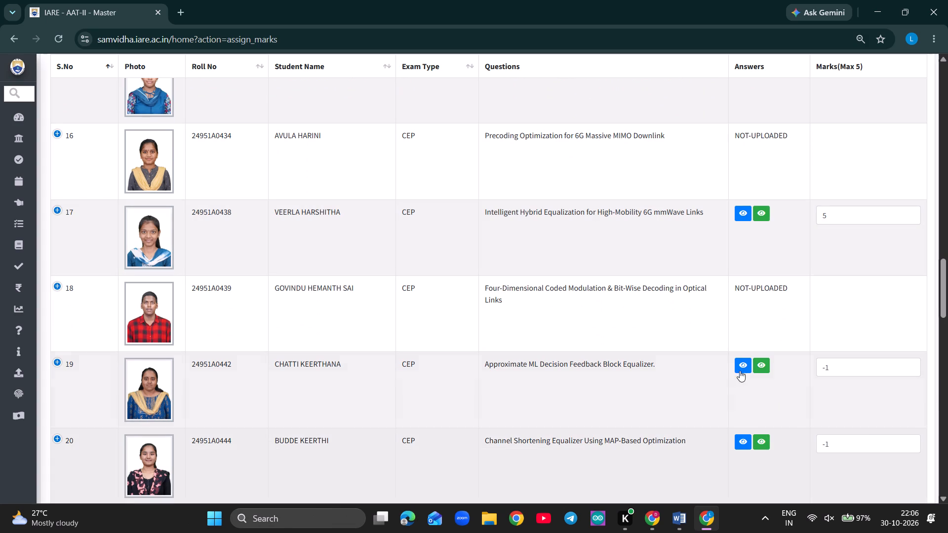
left_click(740, 369)
scroll(658, 337, "down", 4)
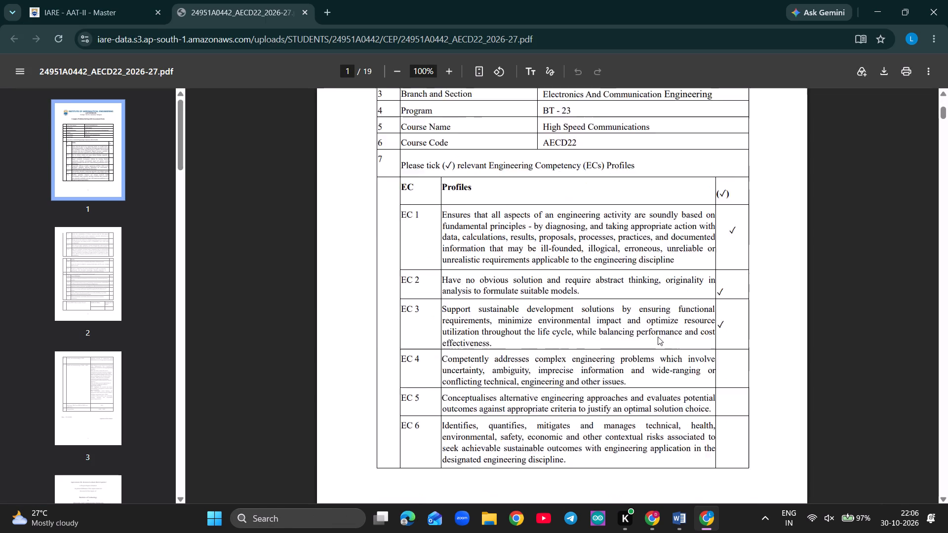
scroll(658, 337, "down", 3)
scroll(658, 337, "up", 5)
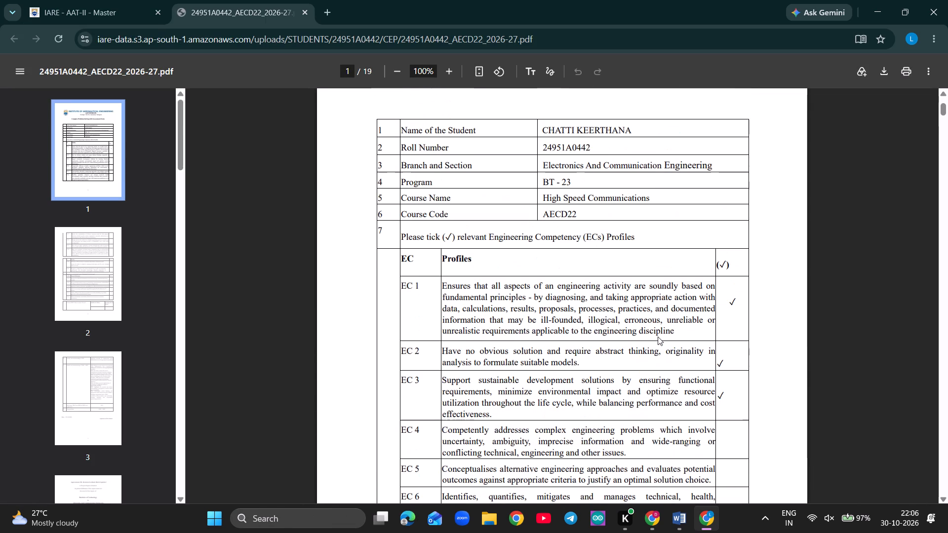
scroll(658, 337, "down", 12)
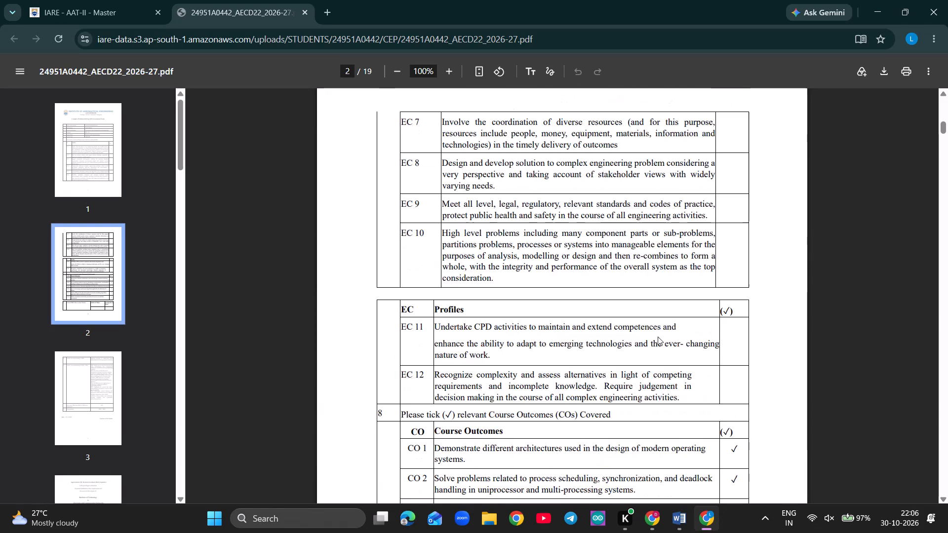
scroll(658, 337, "down", 19)
scroll(658, 337, "down", 5)
scroll(658, 337, "up", 2)
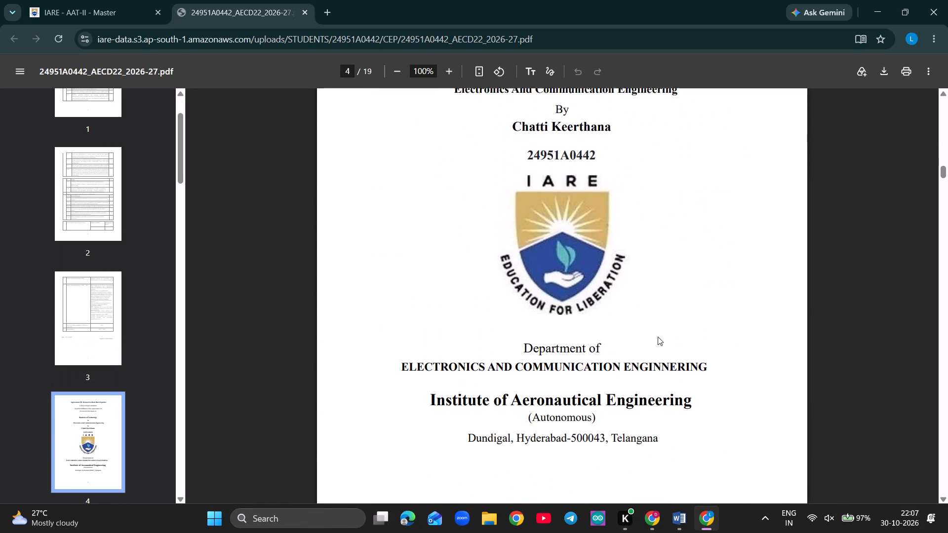
scroll(658, 337, "down", 13)
scroll(658, 337, "down", 8)
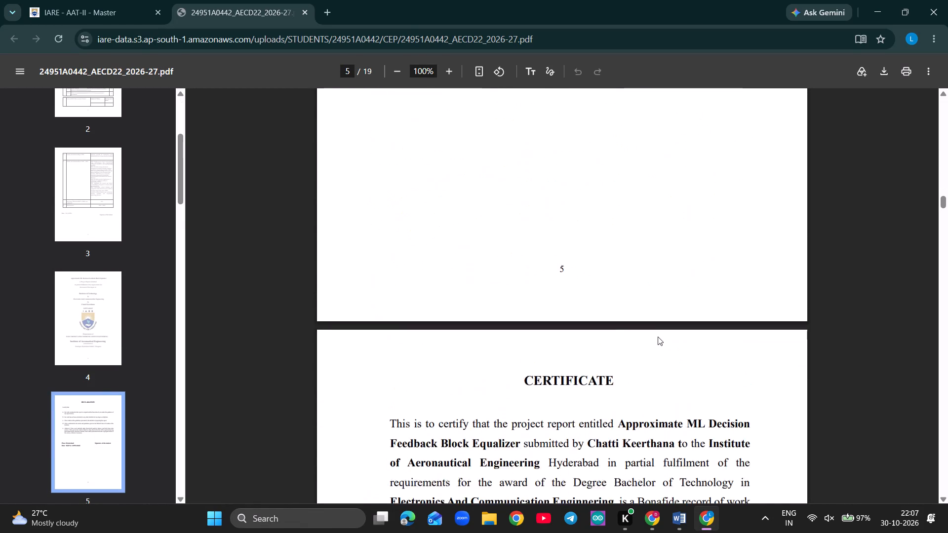
scroll(658, 337, "down", 11)
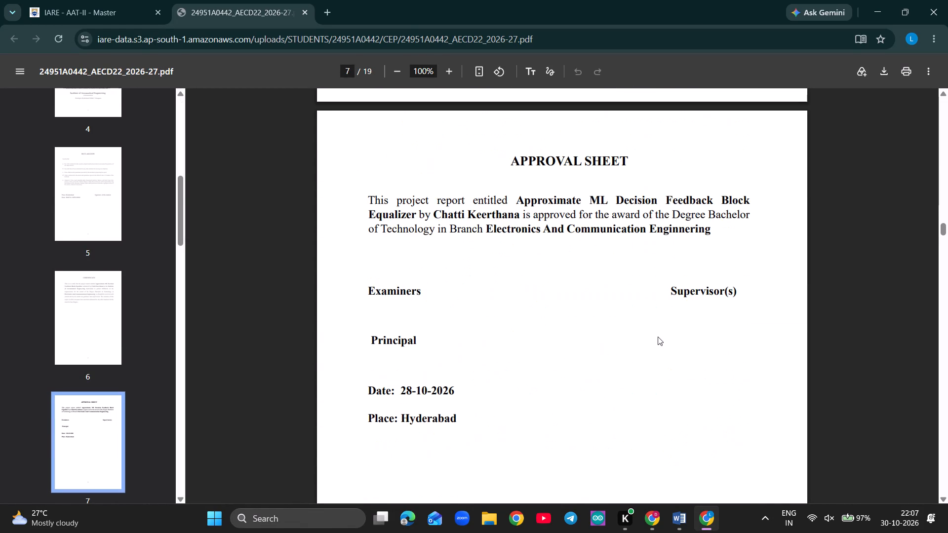
Page ahead in the report to Chapter 2 – Prerequisites and Requirements and close the report.
key("Right")
key("Right")
key("Right")
key("Right")
key("Right")
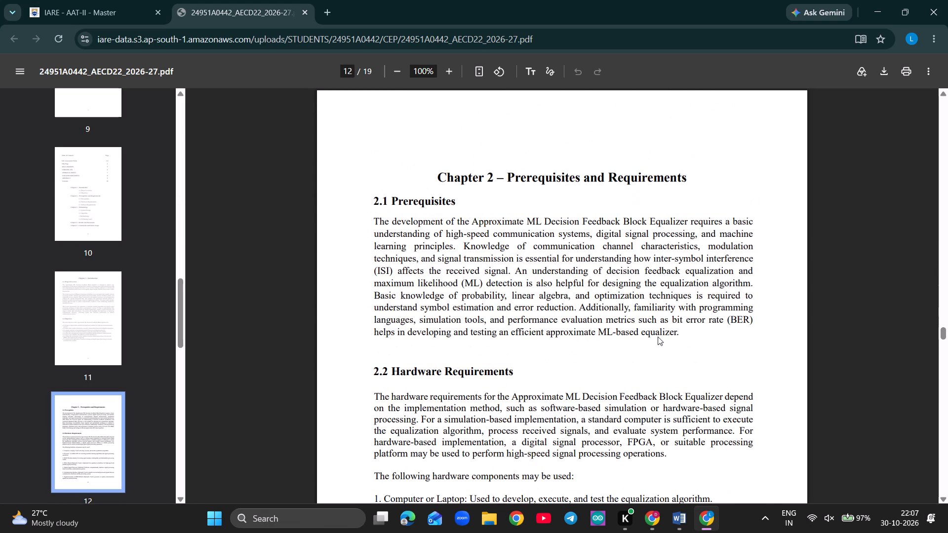
key("ctrl+w")
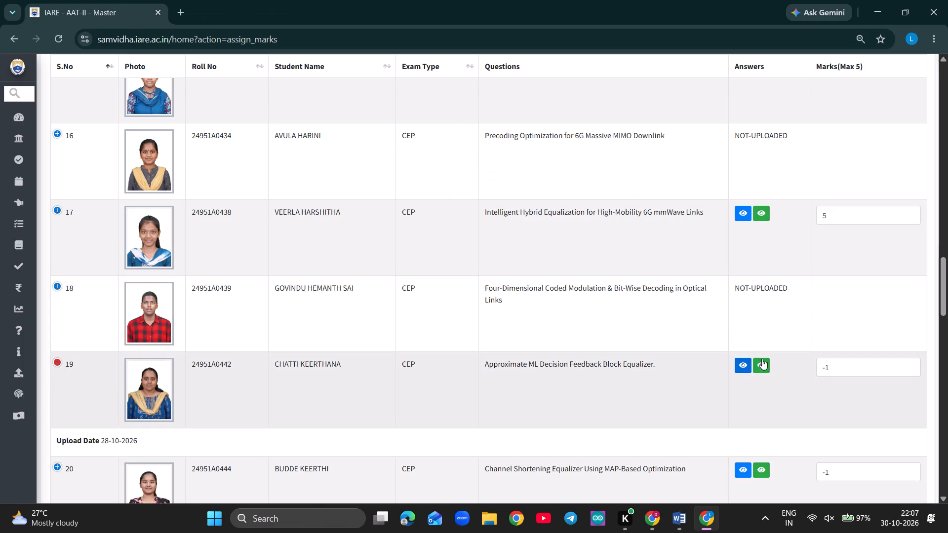
Open the shared HSC Drive folder linked in row 19 and close it again.
left_click(763, 366)
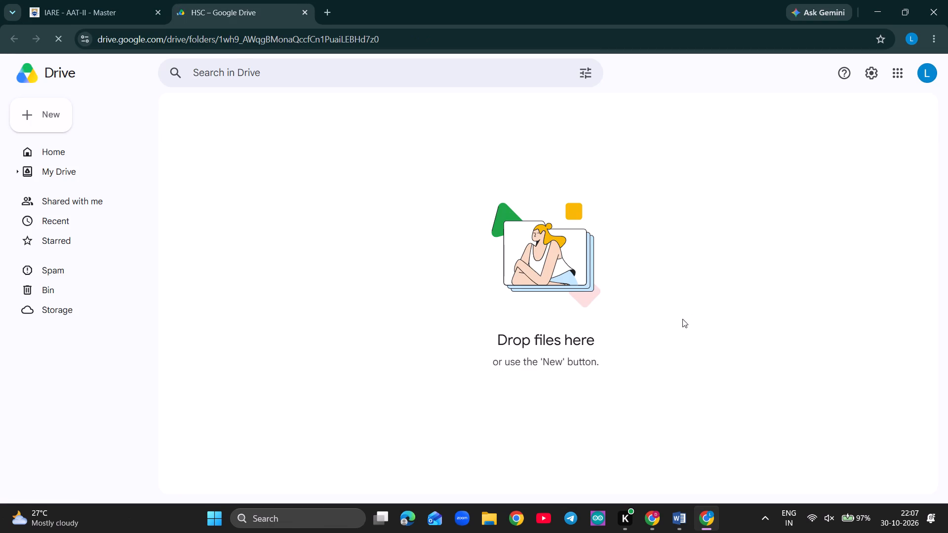
key("ctrl+w")
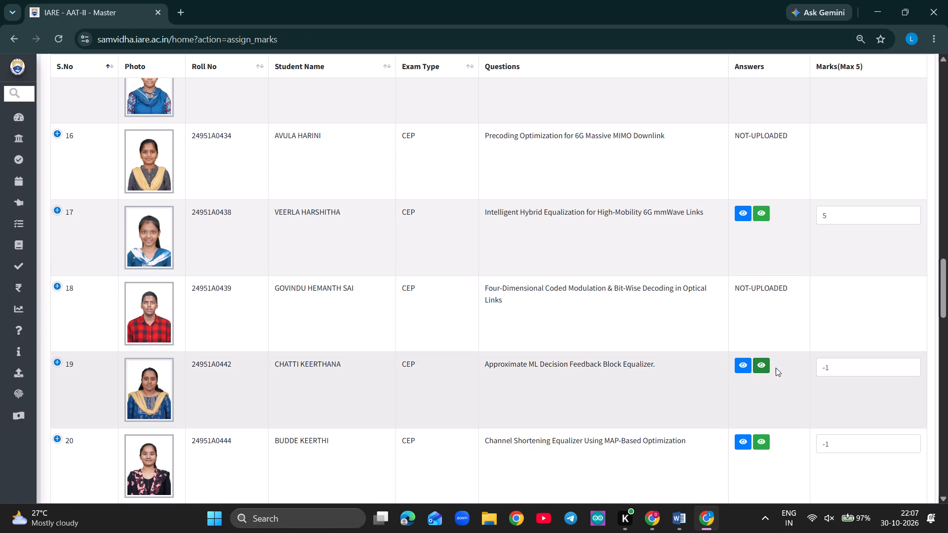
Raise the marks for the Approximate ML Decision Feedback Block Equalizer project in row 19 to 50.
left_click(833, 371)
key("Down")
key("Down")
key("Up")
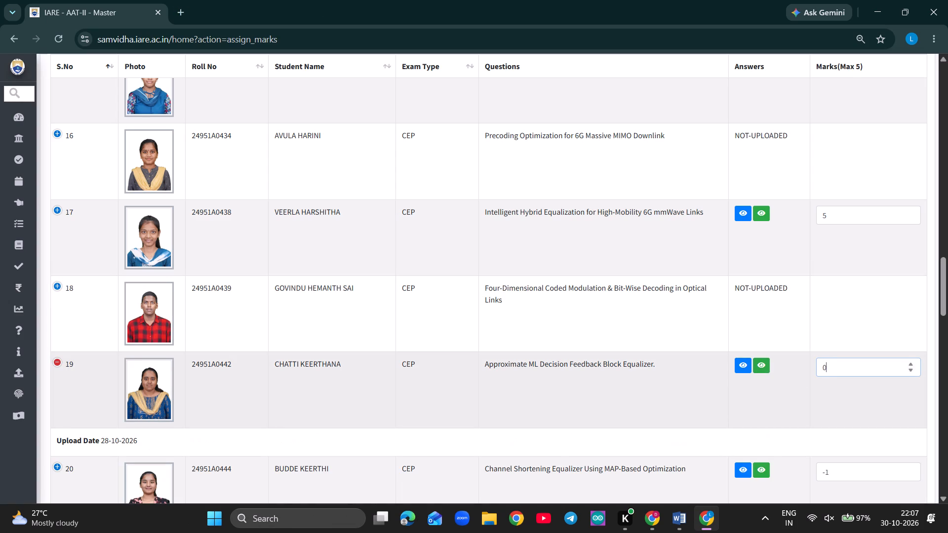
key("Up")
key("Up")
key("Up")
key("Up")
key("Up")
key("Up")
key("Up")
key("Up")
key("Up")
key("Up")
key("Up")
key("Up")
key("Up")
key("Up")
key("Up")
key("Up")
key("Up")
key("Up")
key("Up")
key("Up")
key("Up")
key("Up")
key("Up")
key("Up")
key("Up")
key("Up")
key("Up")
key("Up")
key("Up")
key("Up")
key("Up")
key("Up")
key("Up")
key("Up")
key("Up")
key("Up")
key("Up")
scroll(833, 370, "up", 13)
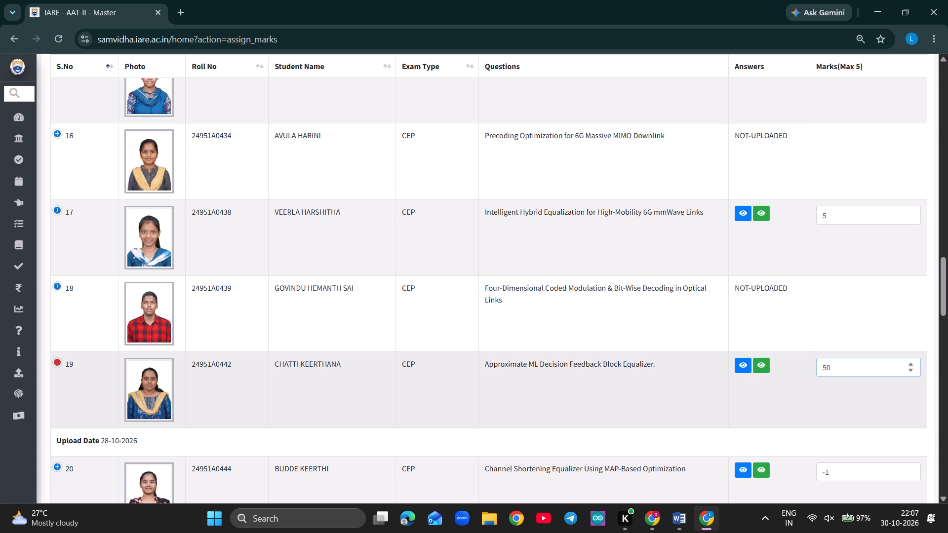
Lower the marks for the Approximate ML Decision Feedback Block Equalizer project in row 19 to 4.
scroll(833, 370, "down", 18)
scroll(833, 370, "down", 18)
scroll(833, 370, "down", 10)
scroll(833, 370, "up", 1)
scroll(833, 371, "down", 1)
left_click(833, 393)
Open the row 20 project report and look through its competency profiles, title page and certificate up to the approval sheet.
scroll(833, 393, "down", 2)
scroll(729, 376, "down", 1)
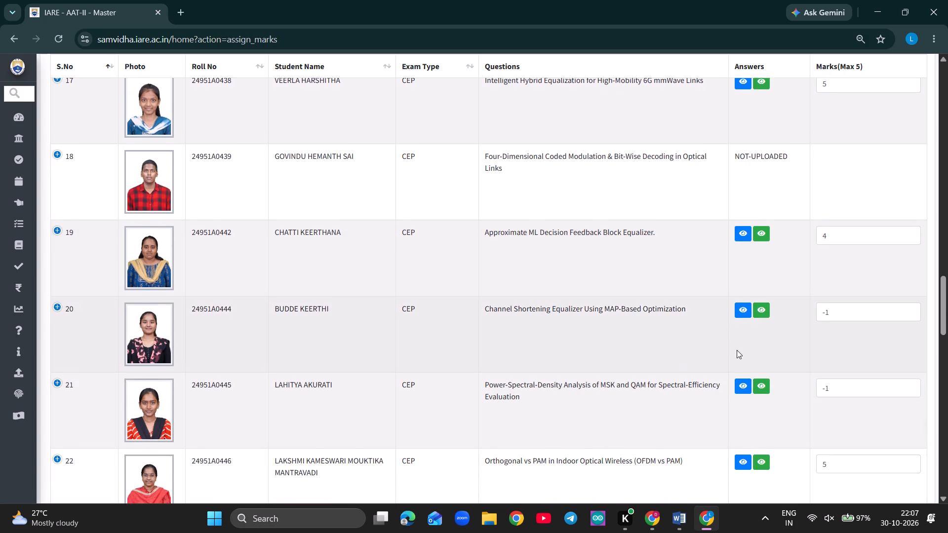
left_click(737, 258)
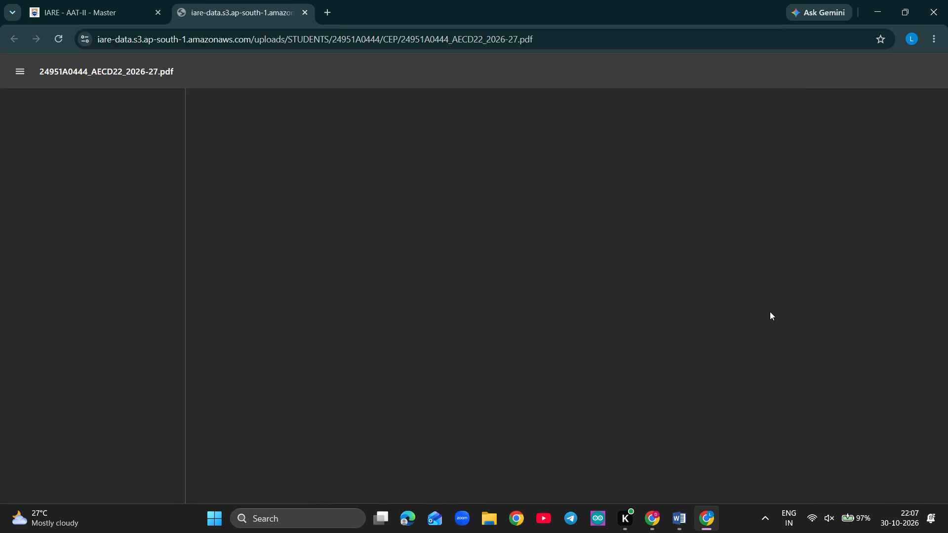
scroll(548, 275, "down", 8)
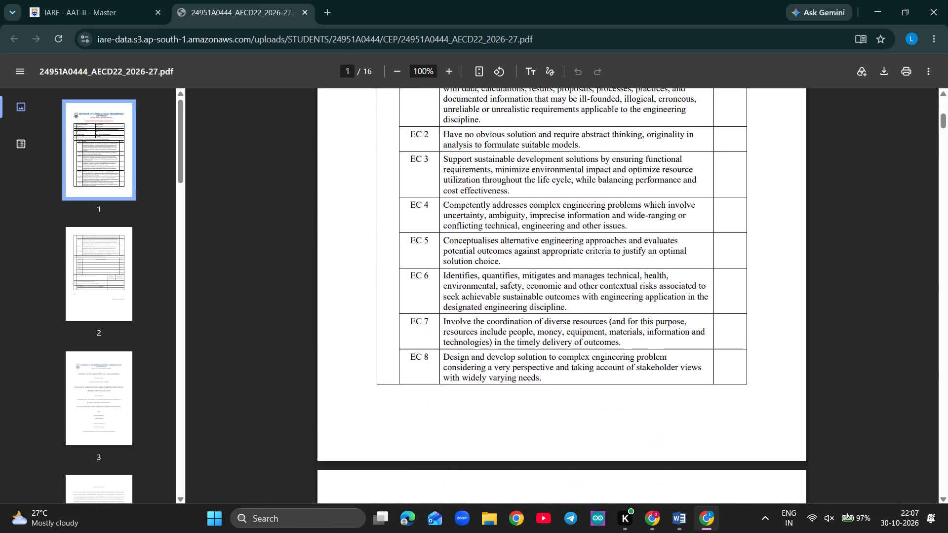
scroll(548, 275, "down", 18)
left_click_drag(380, 143, 528, 156)
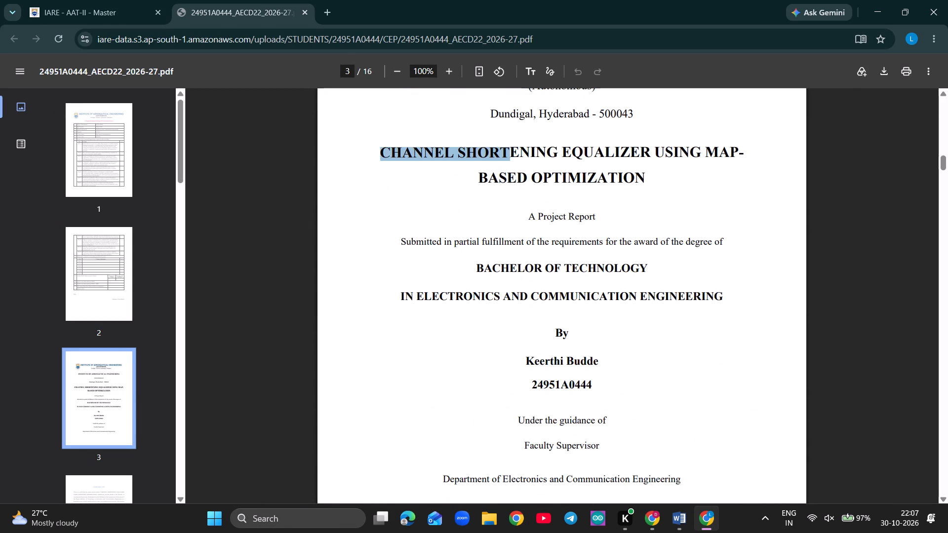
left_click_drag(528, 156, 590, 158)
left_click(584, 188)
scroll(569, 214, "down", 11)
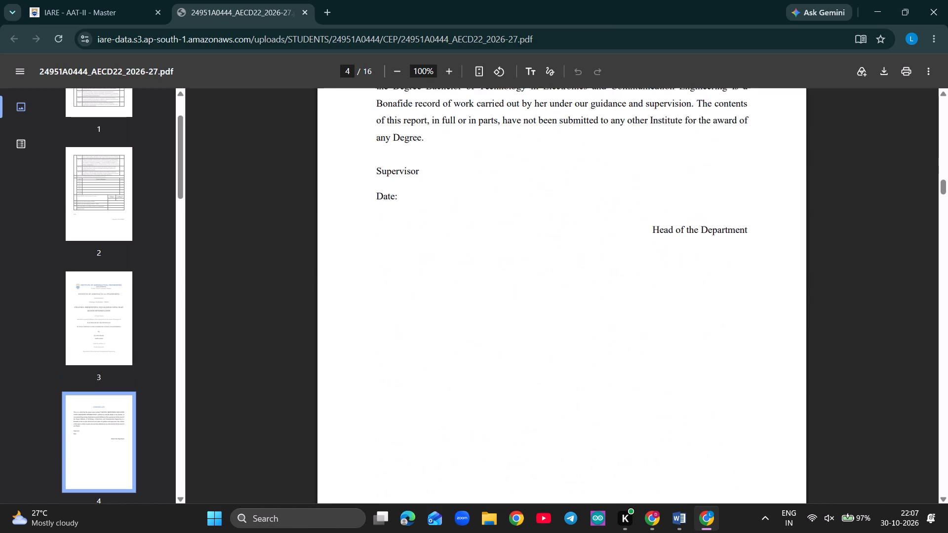
scroll(569, 214, "up", 3)
scroll(545, 254, "down", 14)
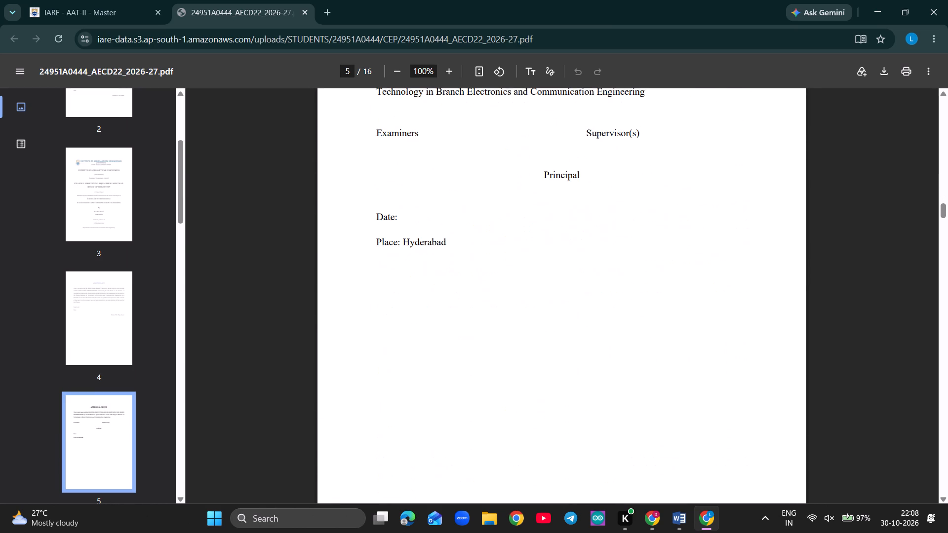
Page on through the report's table of contents to the Abstract and close the report.
scroll(545, 256, "down", 19)
scroll(545, 256, "down", 8)
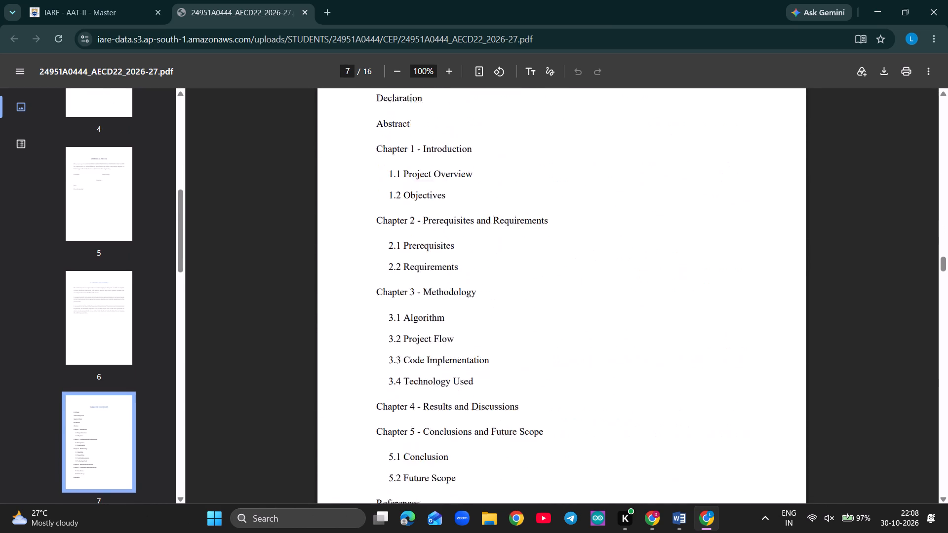
scroll(545, 256, "down", 16)
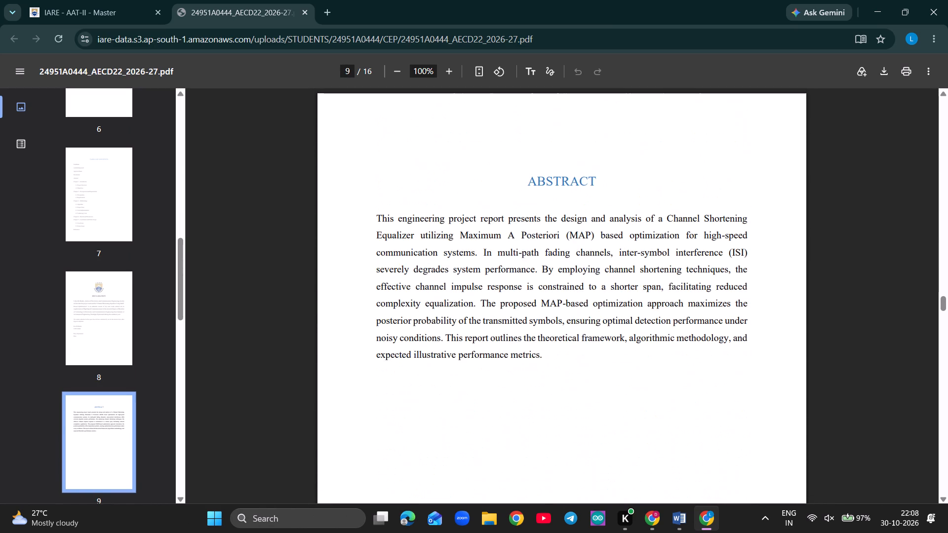
key("ctrl+w")
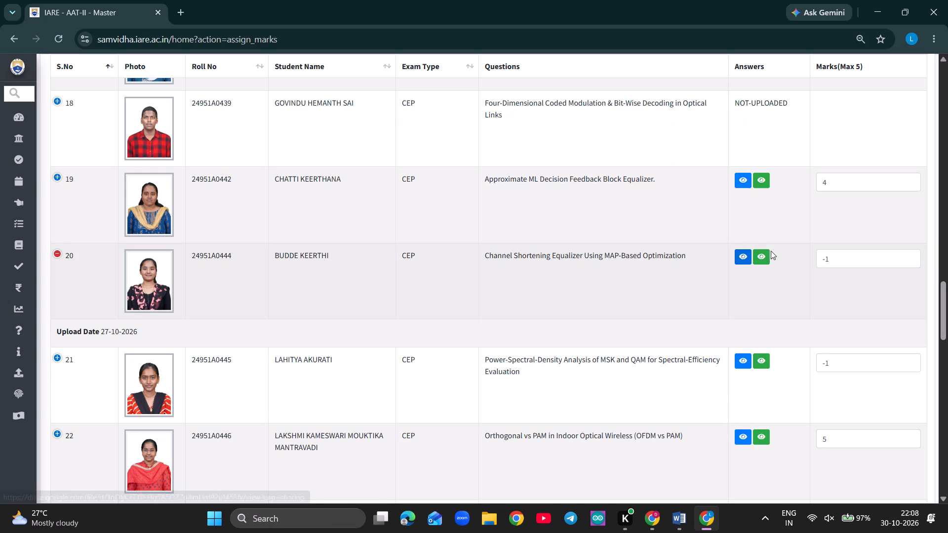
Open the hsc aat.mp4 video presentation linked in row 20, view it briefly in full screen and close it.
left_click(771, 251)
left_click(768, 256)
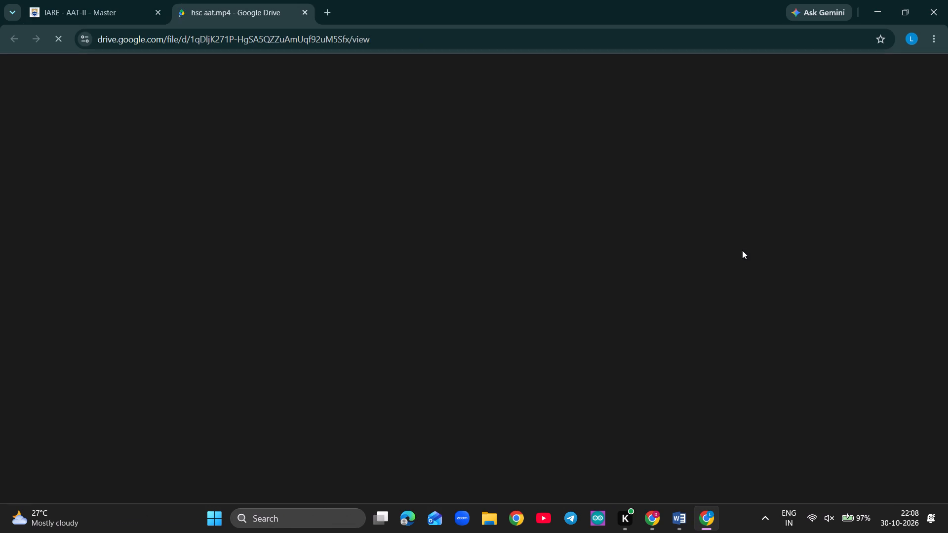
left_click(486, 296)
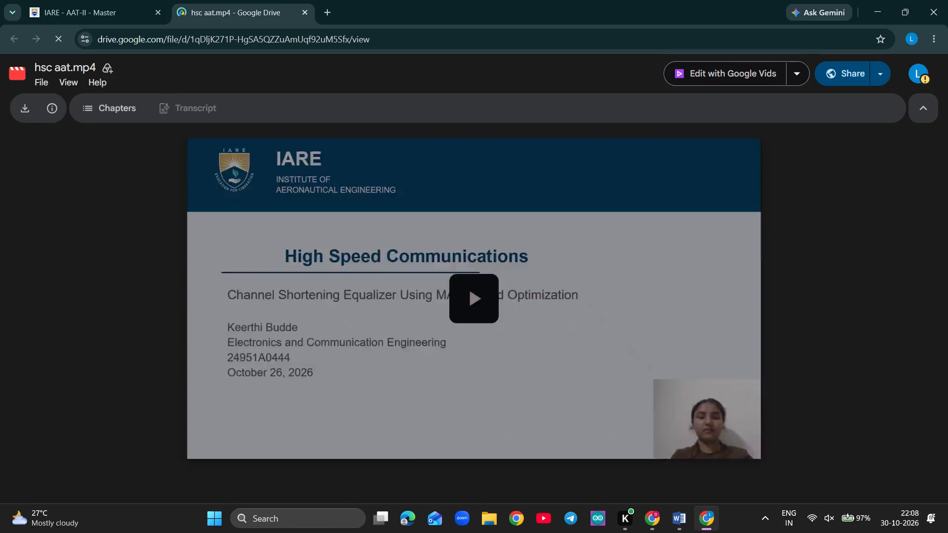
left_click(596, 327)
double_click(710, 323)
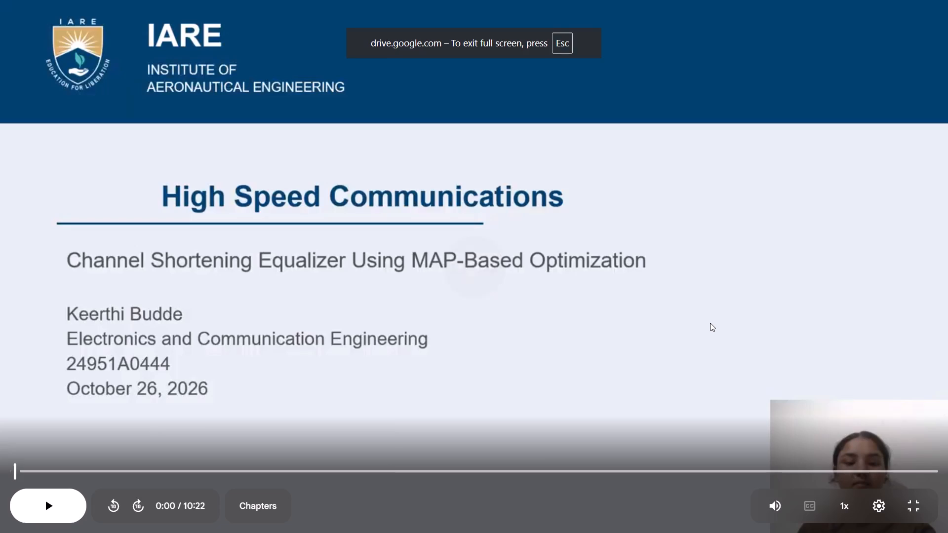
double_click(710, 323)
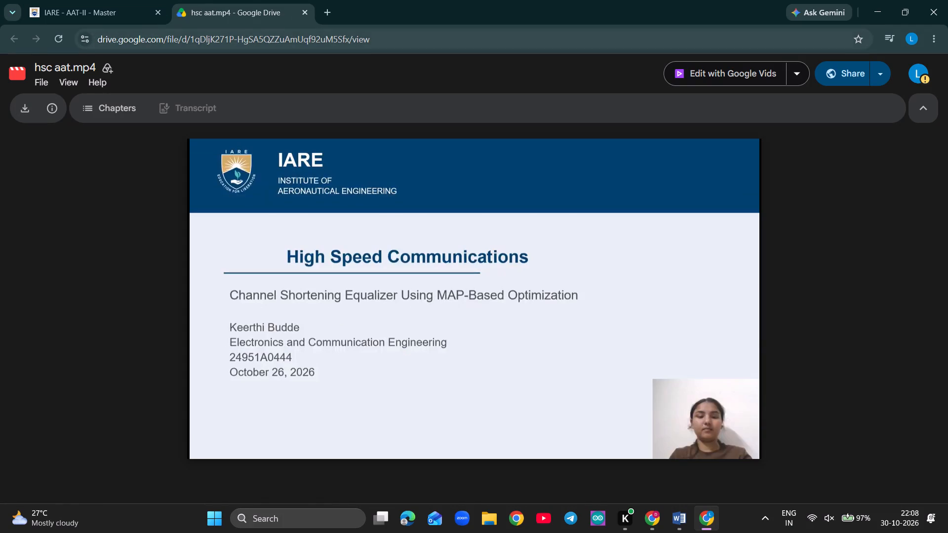
key("ctrl+w")
Set the marks for the Channel Shortening Equalizer Using MAP-Based Optimization project in row 20 to 5.
left_click(869, 255)
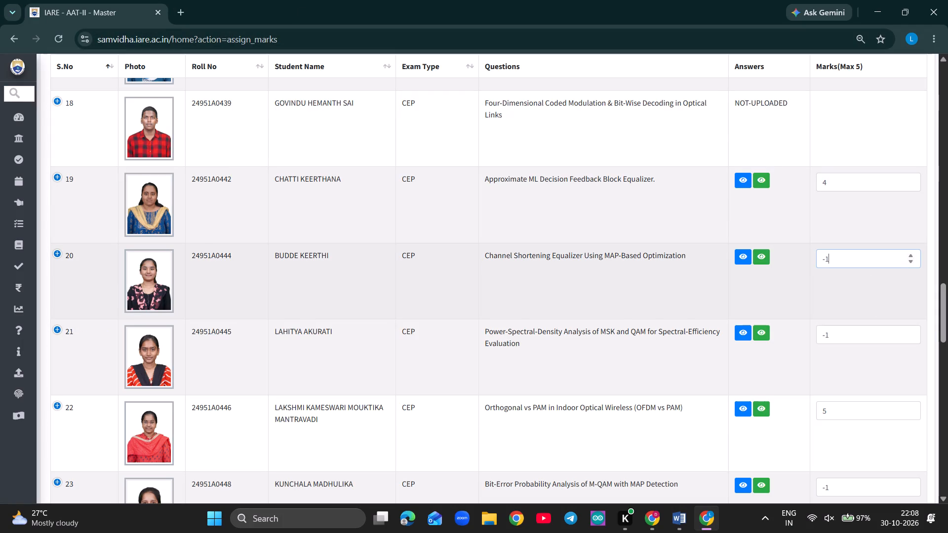
key("Up")
key("Up")
key("Up")
key("Up")
key("Up")
key("Up")
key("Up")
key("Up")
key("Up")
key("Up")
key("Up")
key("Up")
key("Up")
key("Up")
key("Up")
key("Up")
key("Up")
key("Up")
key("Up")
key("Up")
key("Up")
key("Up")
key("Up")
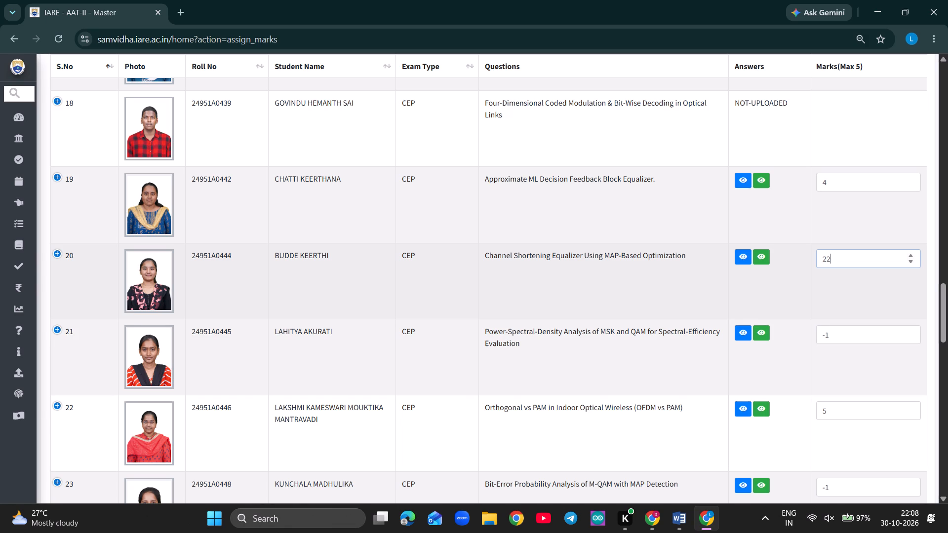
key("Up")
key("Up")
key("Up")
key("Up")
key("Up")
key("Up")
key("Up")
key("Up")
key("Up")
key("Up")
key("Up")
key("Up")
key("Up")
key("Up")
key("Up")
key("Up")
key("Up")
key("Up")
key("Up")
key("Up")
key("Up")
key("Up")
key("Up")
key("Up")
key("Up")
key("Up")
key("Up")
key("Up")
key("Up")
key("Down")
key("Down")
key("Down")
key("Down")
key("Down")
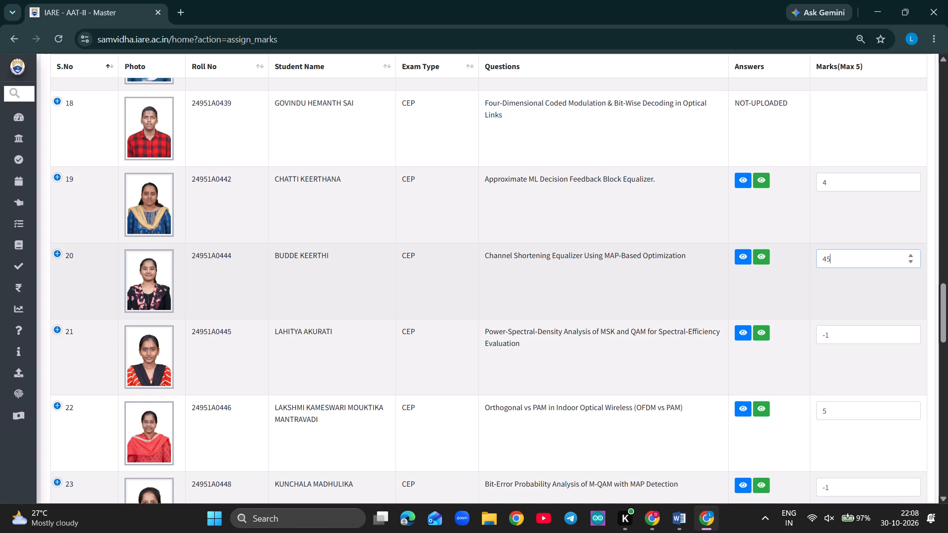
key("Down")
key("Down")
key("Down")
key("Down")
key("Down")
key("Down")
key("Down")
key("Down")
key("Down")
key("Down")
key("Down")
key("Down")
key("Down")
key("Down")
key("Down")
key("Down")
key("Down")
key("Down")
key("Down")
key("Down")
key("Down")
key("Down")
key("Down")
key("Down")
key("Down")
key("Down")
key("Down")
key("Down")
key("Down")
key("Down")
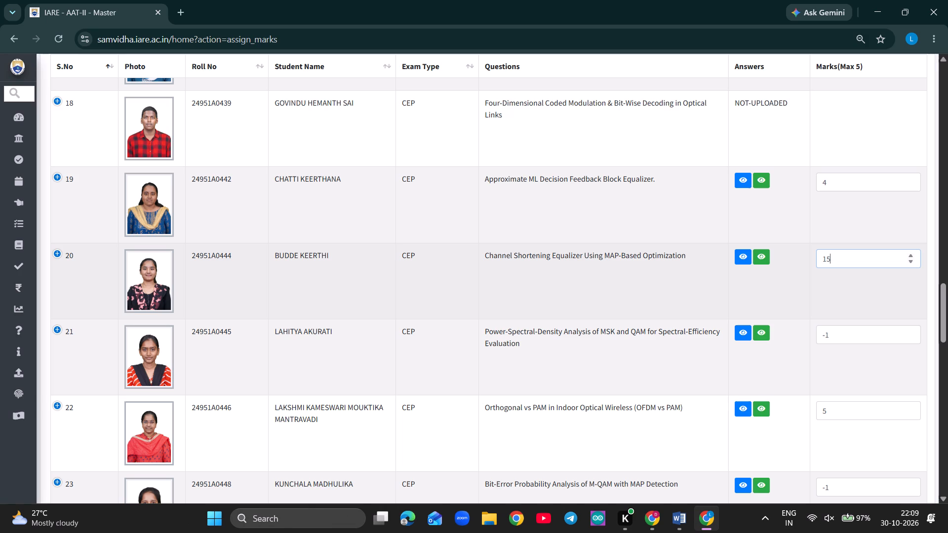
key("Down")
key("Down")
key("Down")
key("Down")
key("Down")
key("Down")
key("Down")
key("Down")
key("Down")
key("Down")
Open the row 21 project report and look through its self-assessment form up to the title page.
left_click(739, 333)
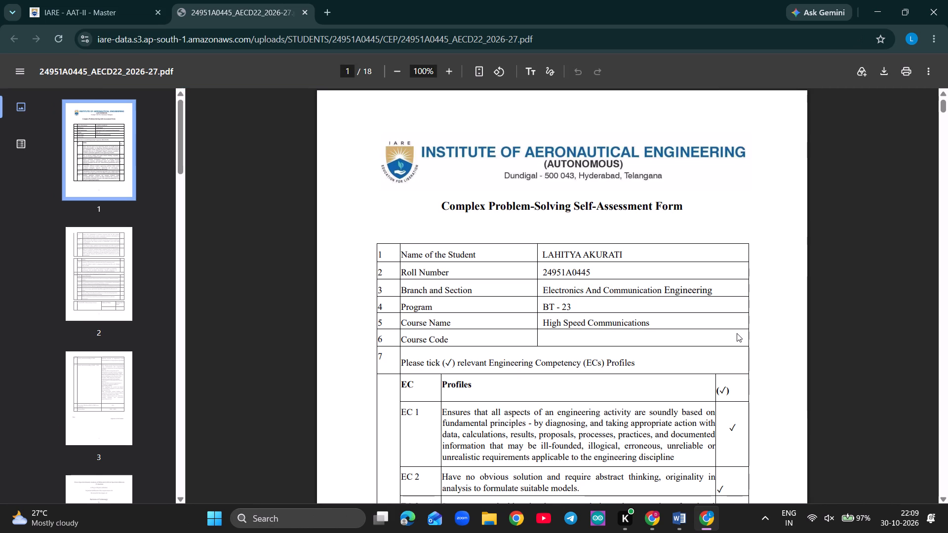
scroll(566, 269, "down", 5)
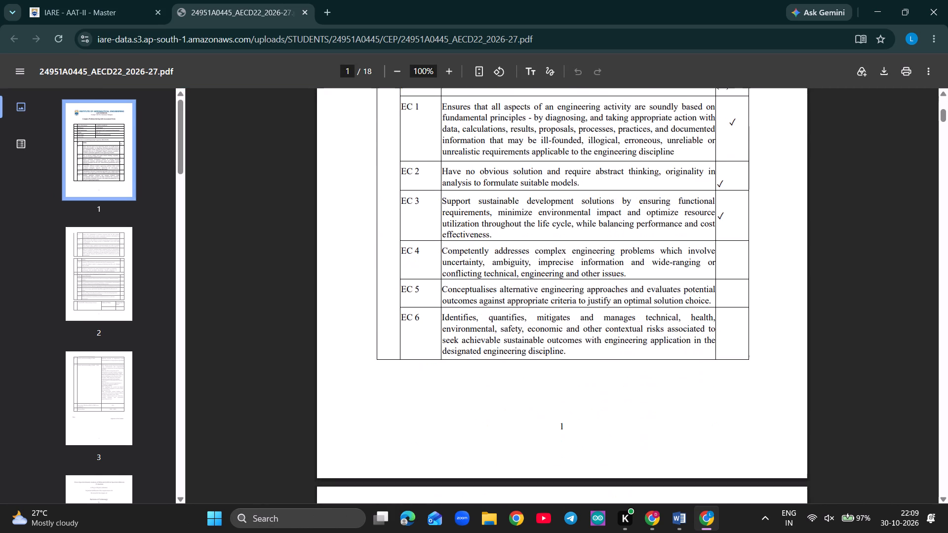
scroll(566, 269, "down", 15)
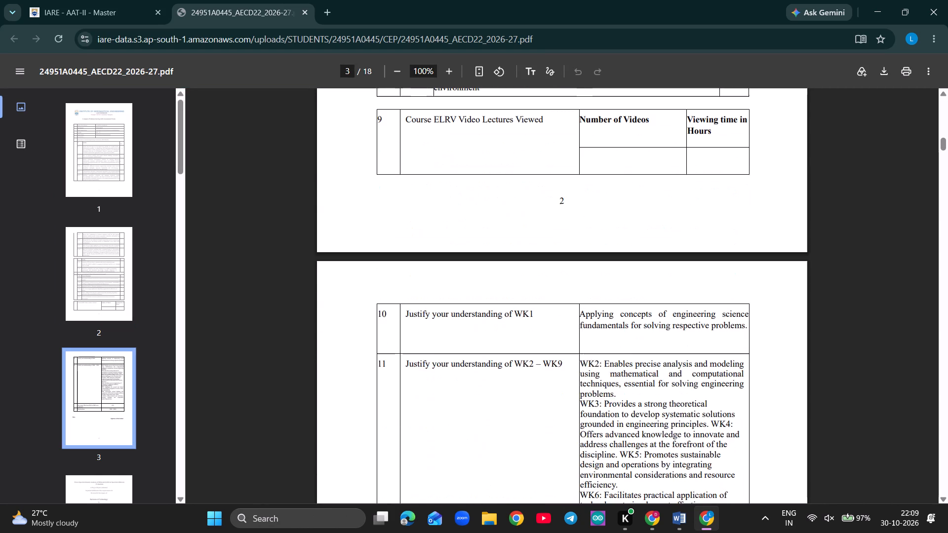
scroll(566, 269, "down", 13)
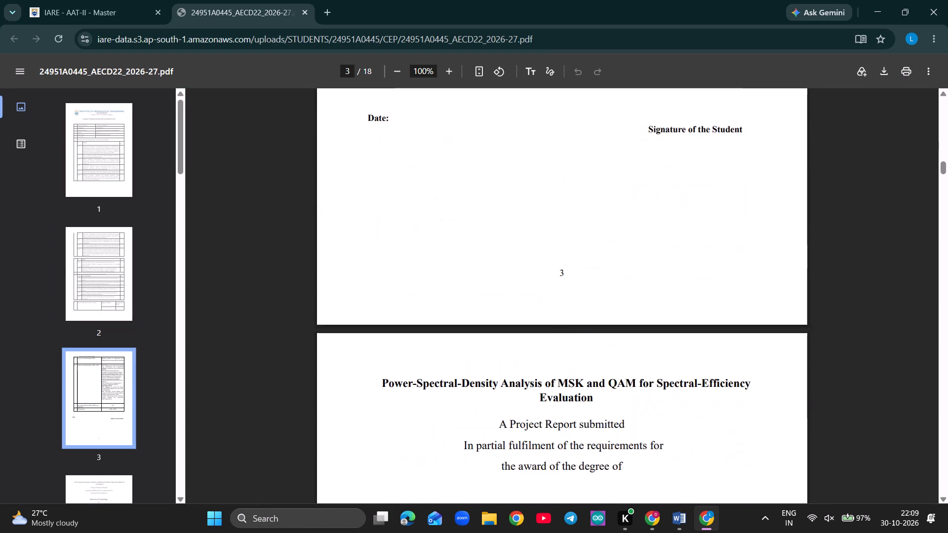
scroll(566, 269, "down", 12)
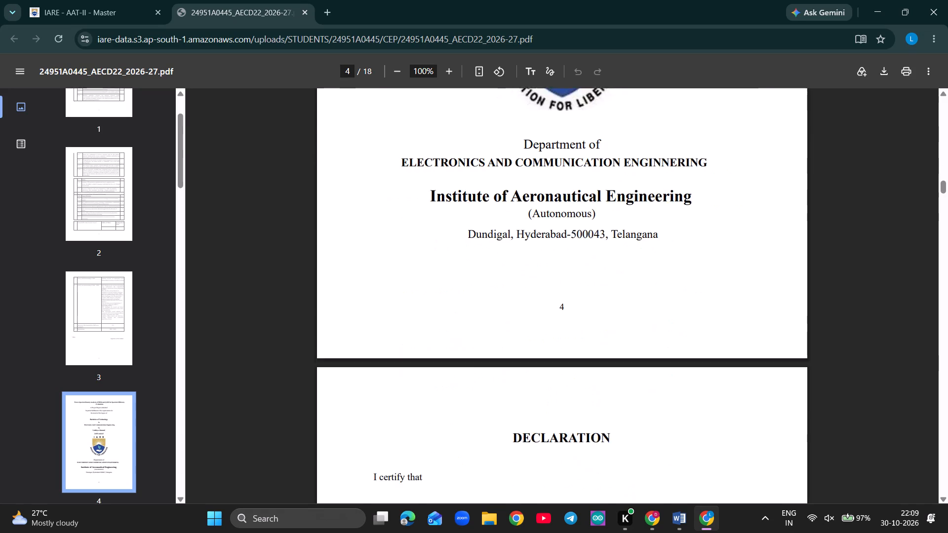
Page on through the report's declaration, certificate and acknowledgement to the table of contents and close the report.
scroll(566, 269, "down", 14)
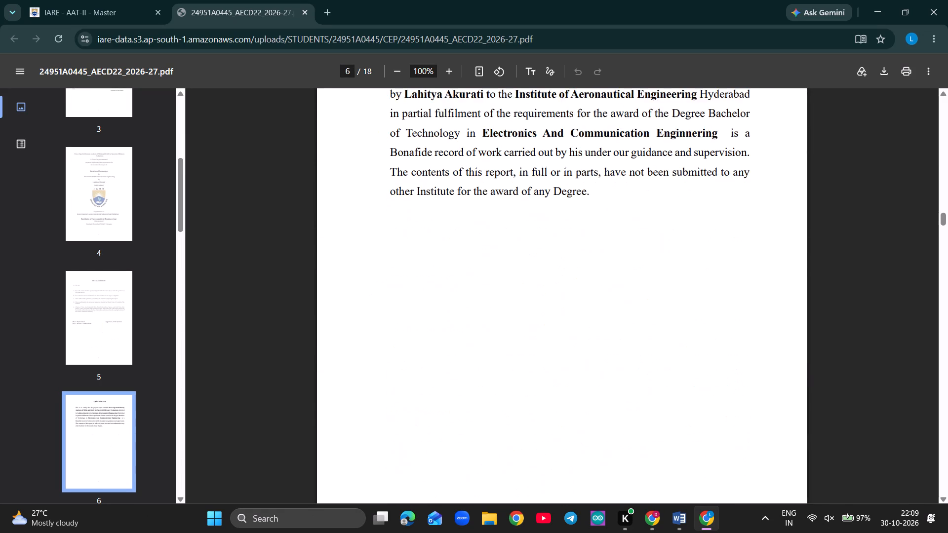
scroll(566, 269, "down", 16)
scroll(566, 269, "down", 9)
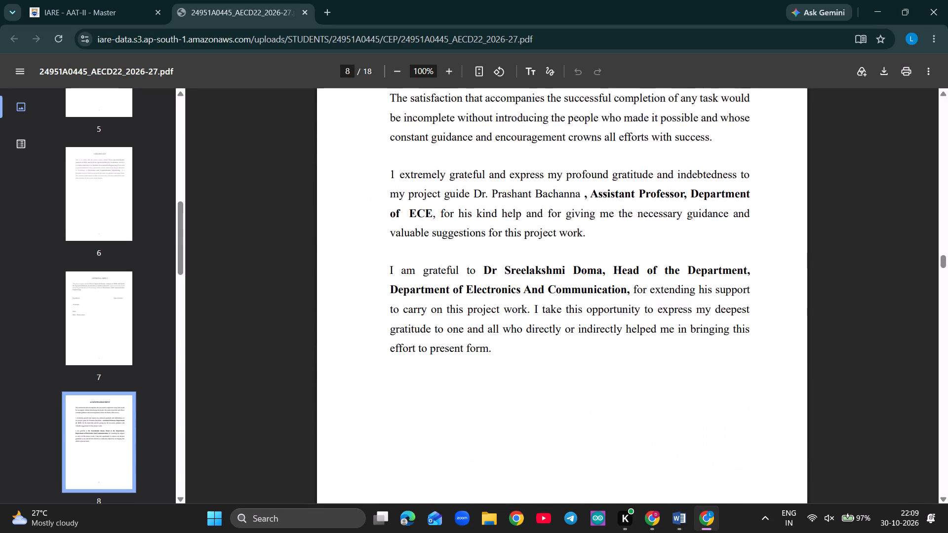
scroll(566, 269, "down", 13)
scroll(566, 269, "down", 9)
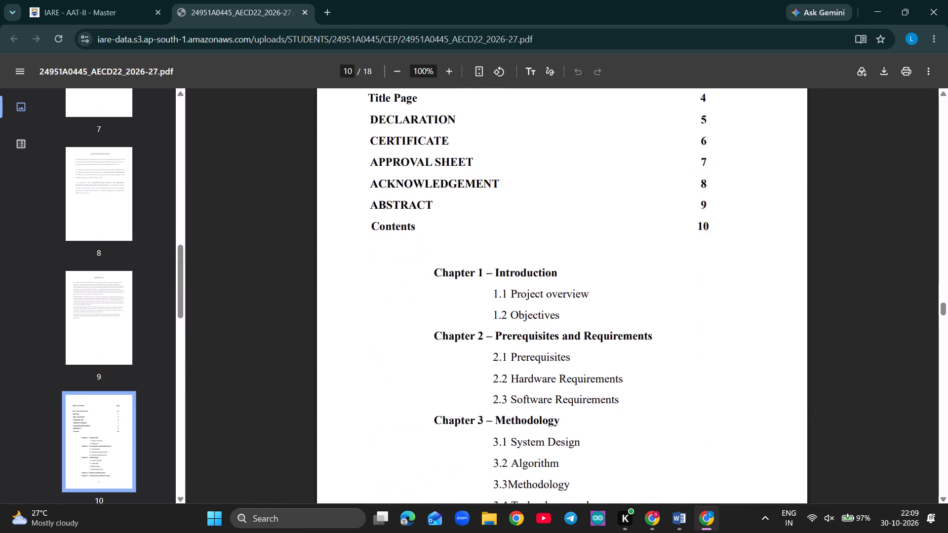
scroll(566, 269, "down", 4)
key("ctrl+w")
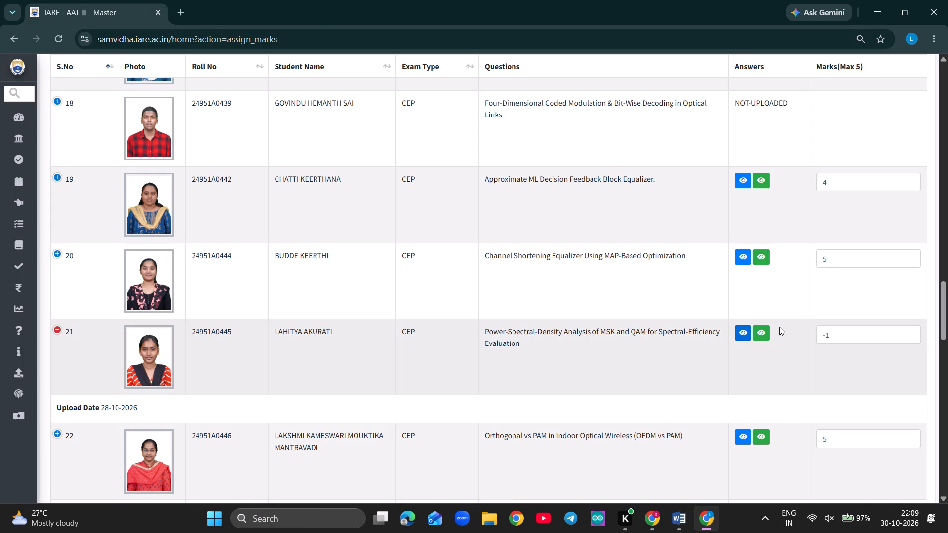
Open the HSC CEP Drive folder linked as row 21's video presentation, check its contents and close it.
left_click(766, 334)
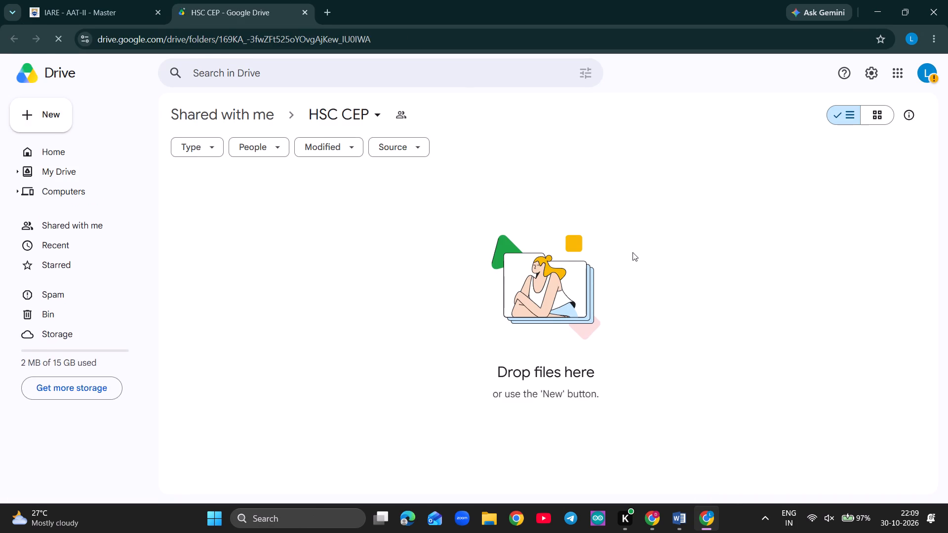
key("ctrl+w")
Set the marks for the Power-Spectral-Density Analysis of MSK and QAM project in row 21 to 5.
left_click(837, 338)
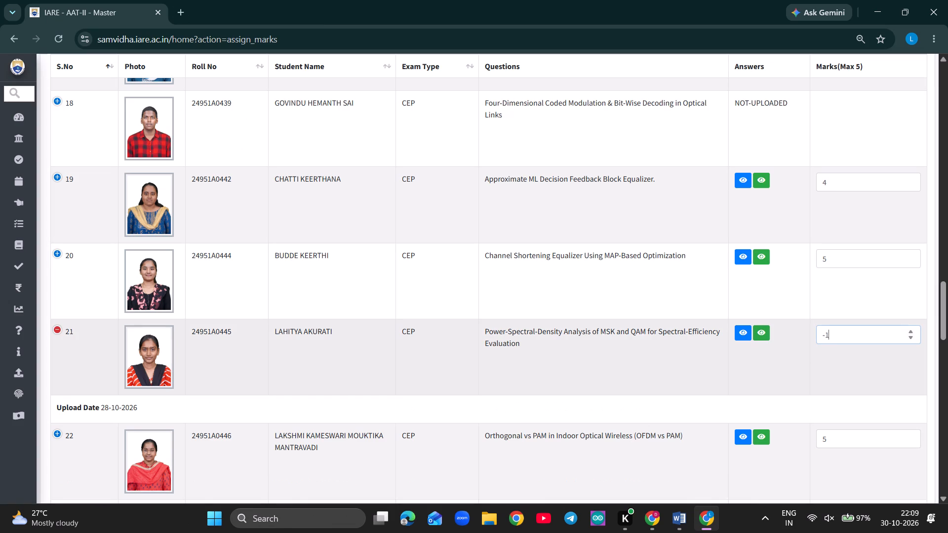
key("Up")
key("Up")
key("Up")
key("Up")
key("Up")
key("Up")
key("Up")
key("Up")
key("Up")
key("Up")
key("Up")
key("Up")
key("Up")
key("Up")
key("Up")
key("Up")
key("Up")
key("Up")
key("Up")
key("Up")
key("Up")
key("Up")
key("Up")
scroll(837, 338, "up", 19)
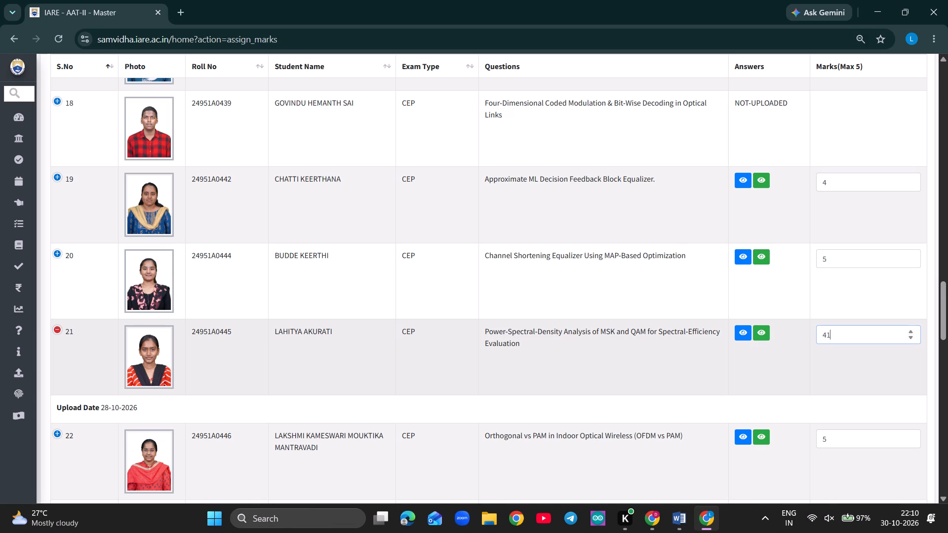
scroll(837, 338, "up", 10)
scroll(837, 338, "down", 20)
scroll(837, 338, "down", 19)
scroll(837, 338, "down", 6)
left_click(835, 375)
Change the marks for the Power-Spectral-Density Analysis project in row 21 to 4.
scroll(835, 375, "down", 3)
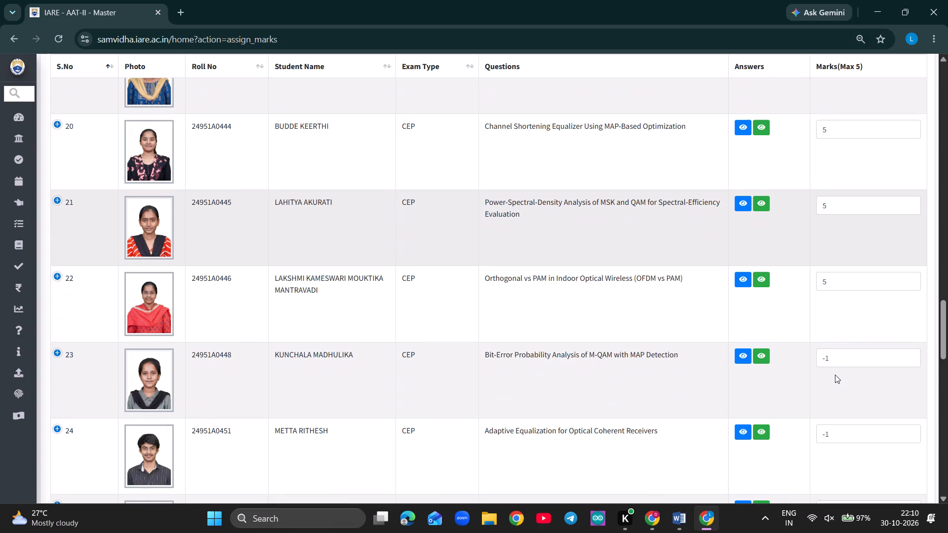
left_click(834, 168)
left_click(838, 155)
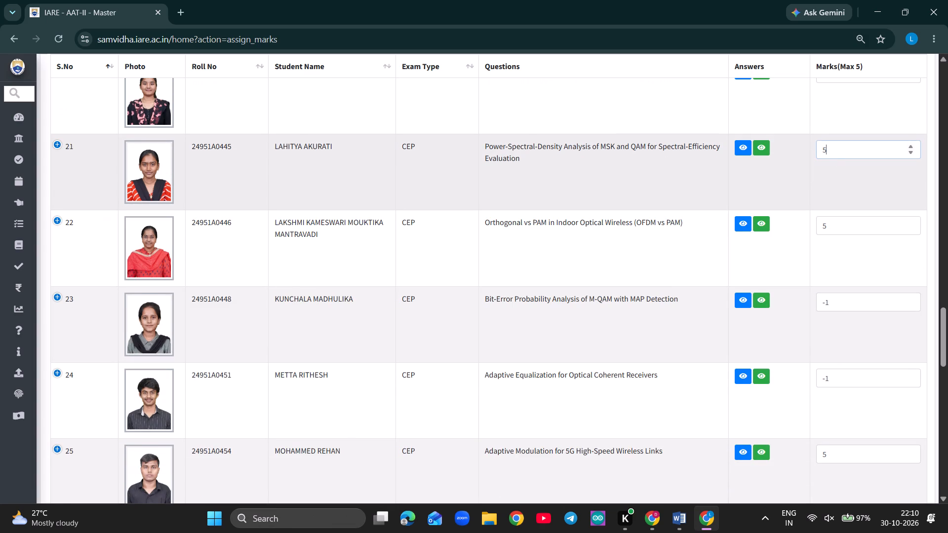
scroll(838, 155, "down", 1)
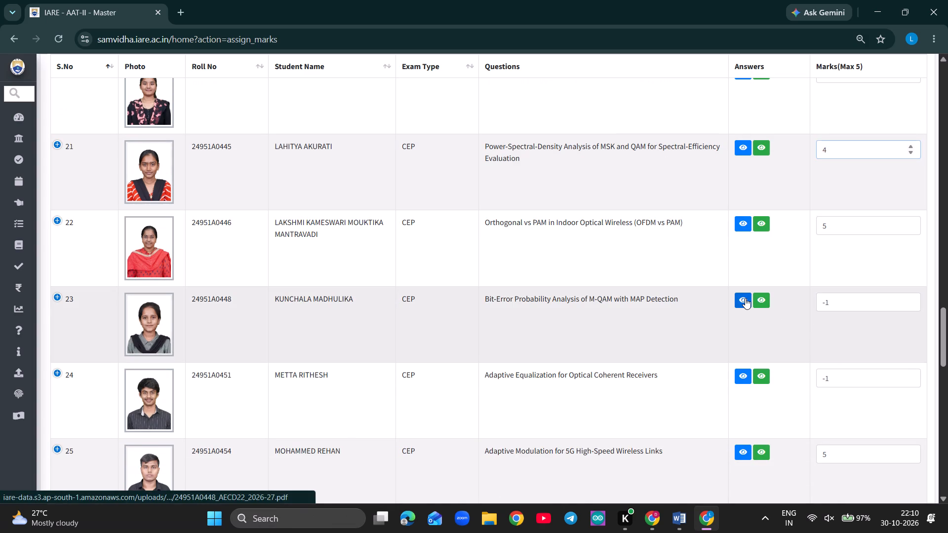
Open the row 23 project report, skim its opening pages briefly and close it.
left_click(745, 298)
scroll(745, 305, "down", 4)
scroll(745, 305, "up", 4)
scroll(745, 305, "down", 6)
key("ctrl+w")
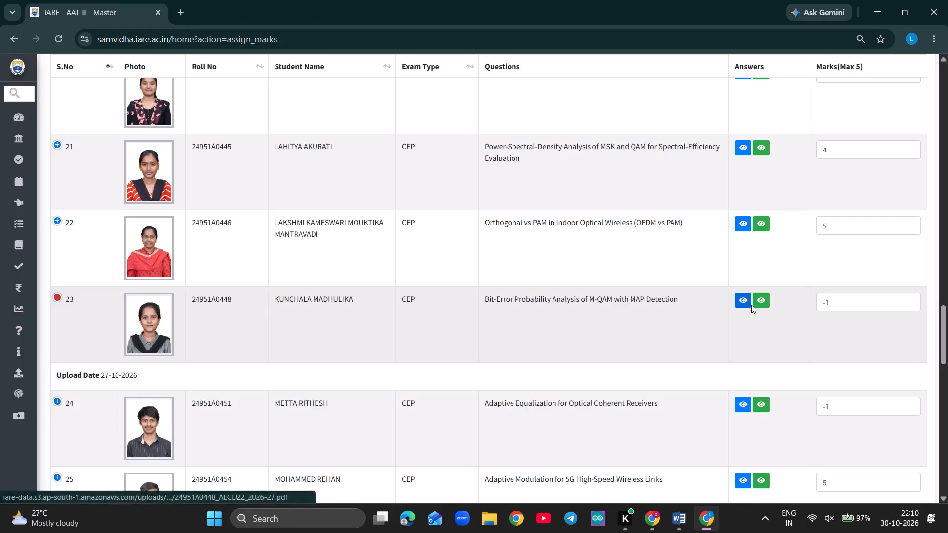
Open the Google Drive video presentation link in row 23 and close it.
left_click(754, 300)
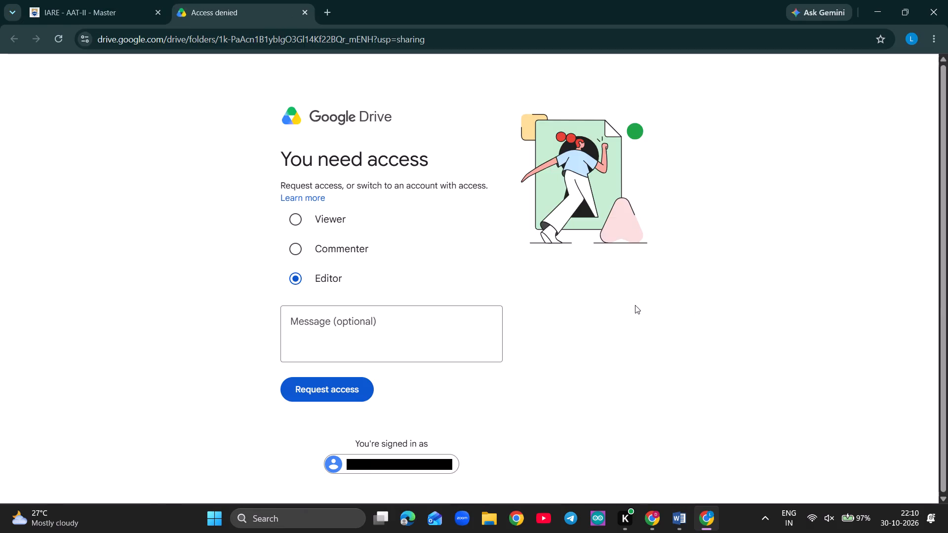
key("ctrl+w")
Set the marks for the Bit-Error Probability Analysis of M-QAM with MAP Detection project in row 23 to 5.
left_click(863, 305)
scroll(863, 305, "up", 3)
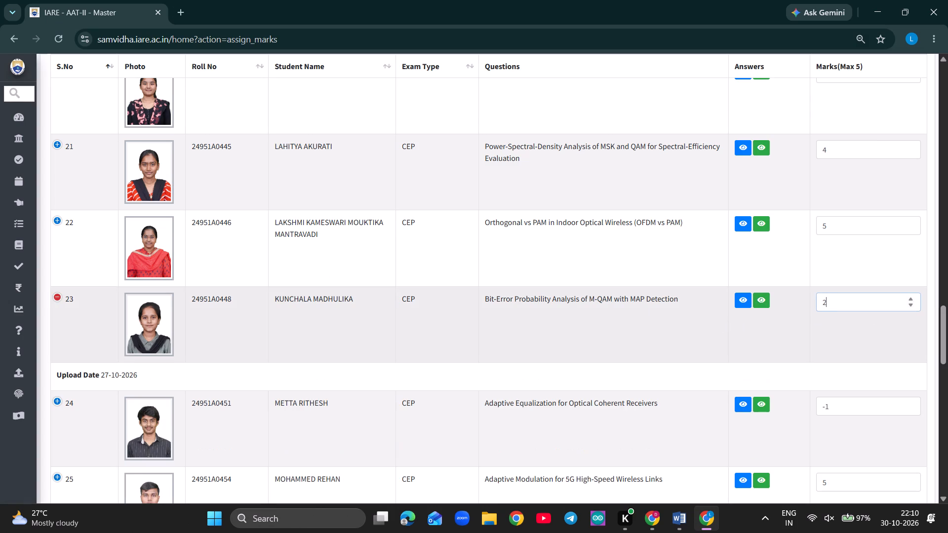
scroll(863, 305, "up", 20)
scroll(863, 305, "up", 20)
scroll(863, 305, "up", 9)
key("Down")
key("Down")
key("Down")
key("Down")
key("Down")
key("Down")
key("Down")
key("Down")
key("Down")
key("Down")
key("Down")
key("Down")
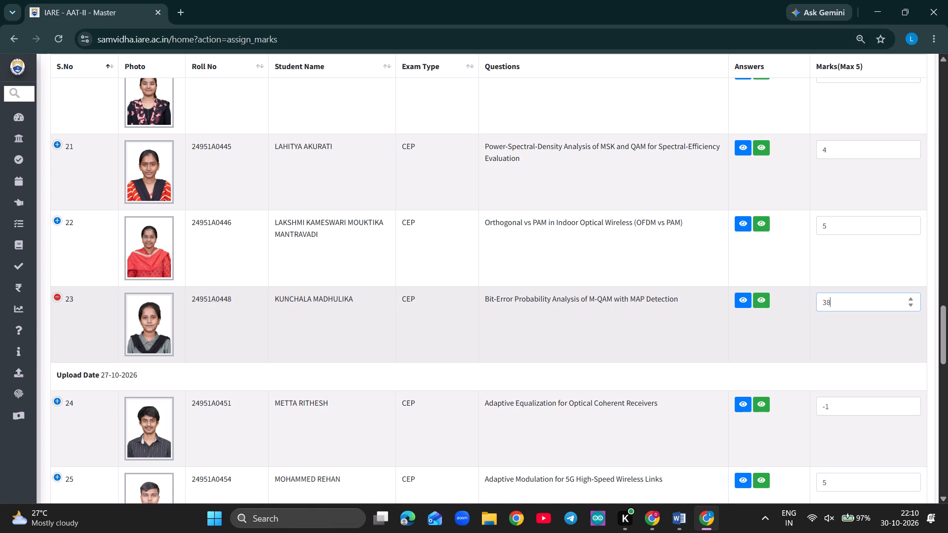
key("Down")
key("Down")
key("Down")
key("Down")
key("Down")
key("Down")
key("Down")
key("Down")
key("Down")
key("Down")
key("Down")
key("Down")
key("Down")
key("Down")
key("Down")
key("Down")
key("Down")
key("Down")
key("Down")
key("Down")
key("Down")
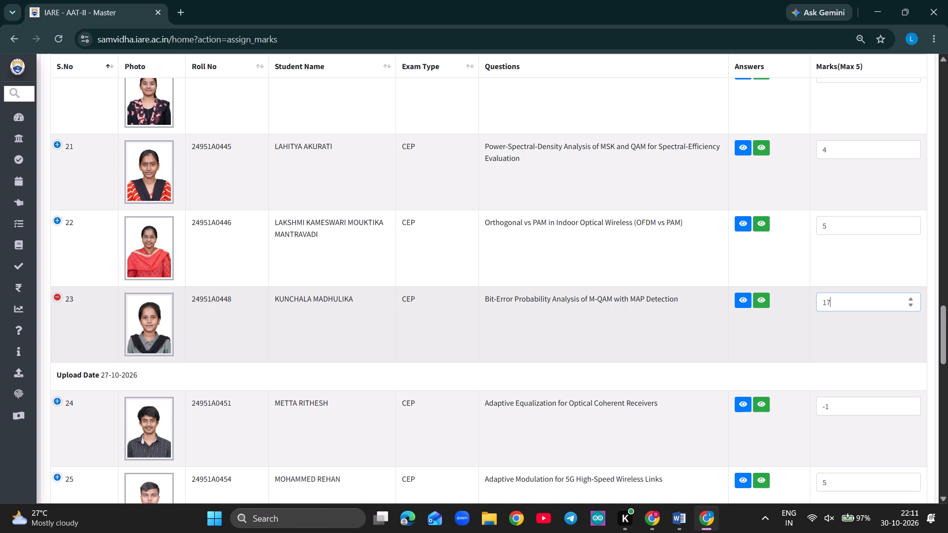
key("Down")
key("Down")
key("Down")
key("Down")
key("Down")
key("Down")
key("Down")
key("Down")
key("Down")
key("Down")
key("Down")
key("Down")
left_click(864, 326)
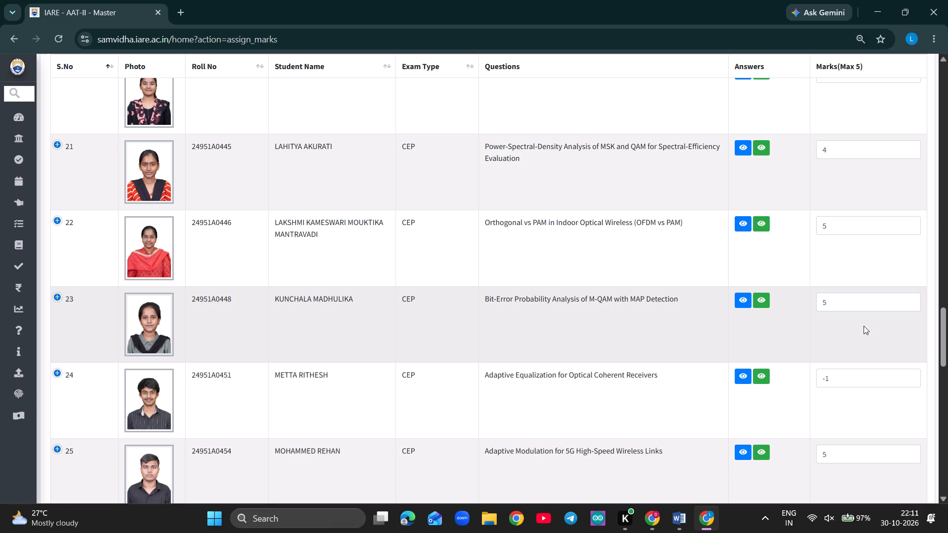
Open the row 24 report on Adaptive Equalization for Optical Coherent Receivers and skim its self-assessment form and title page.
scroll(753, 307, "down", 2)
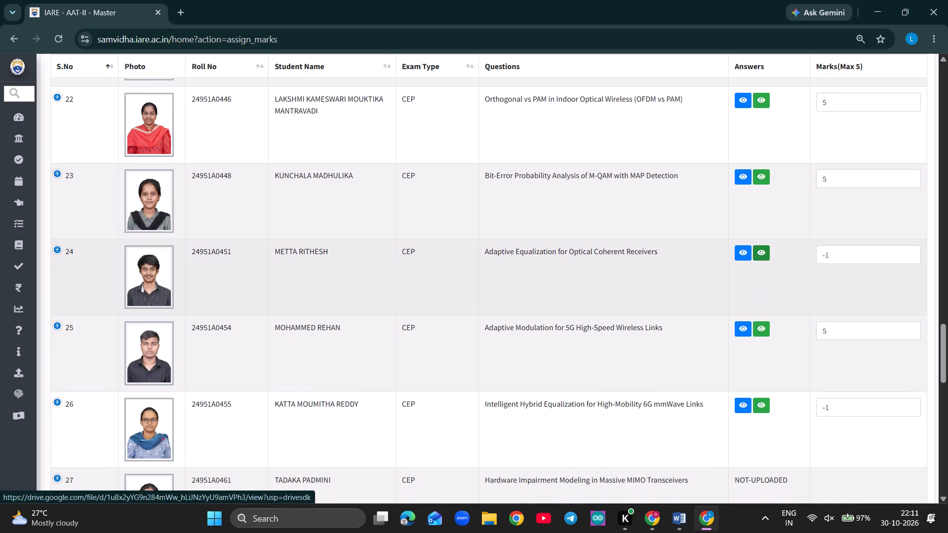
left_click(745, 251)
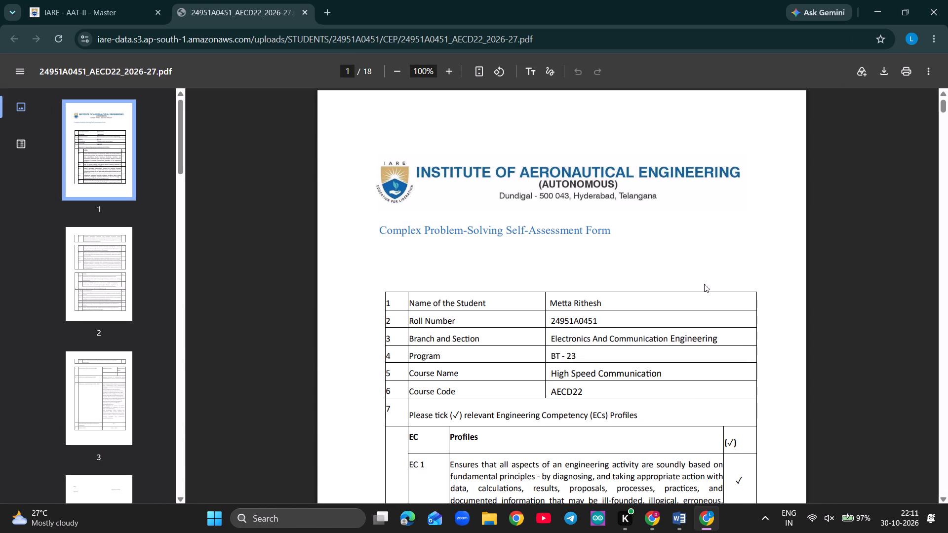
scroll(704, 284, "down", 3)
scroll(704, 284, "up", 3)
scroll(711, 286, "down", 10)
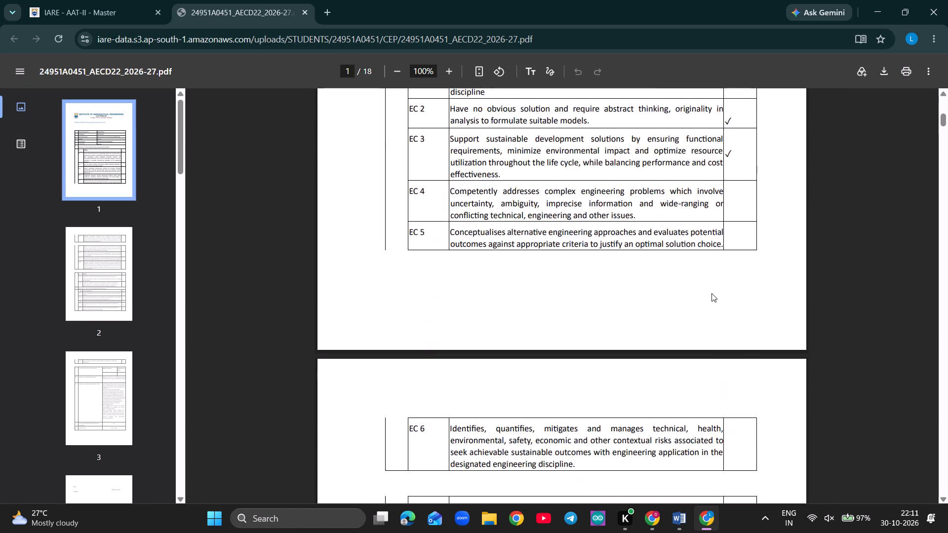
scroll(711, 293, "down", 18)
scroll(711, 293, "down", 7)
scroll(711, 293, "up", 3)
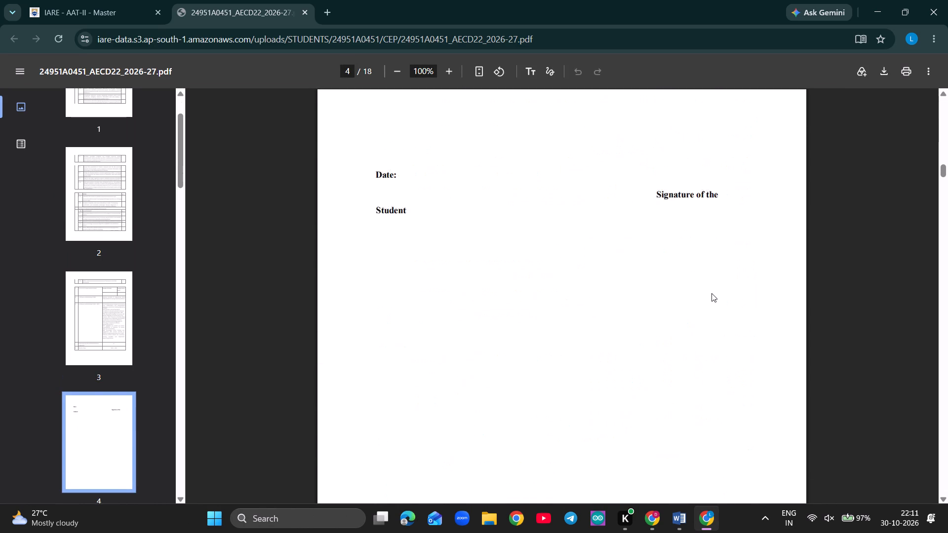
scroll(711, 293, "down", 16)
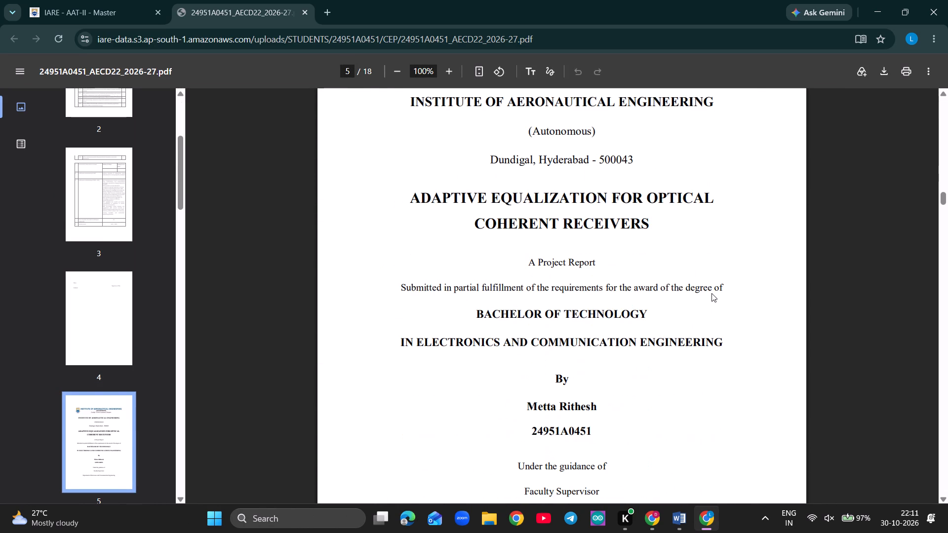